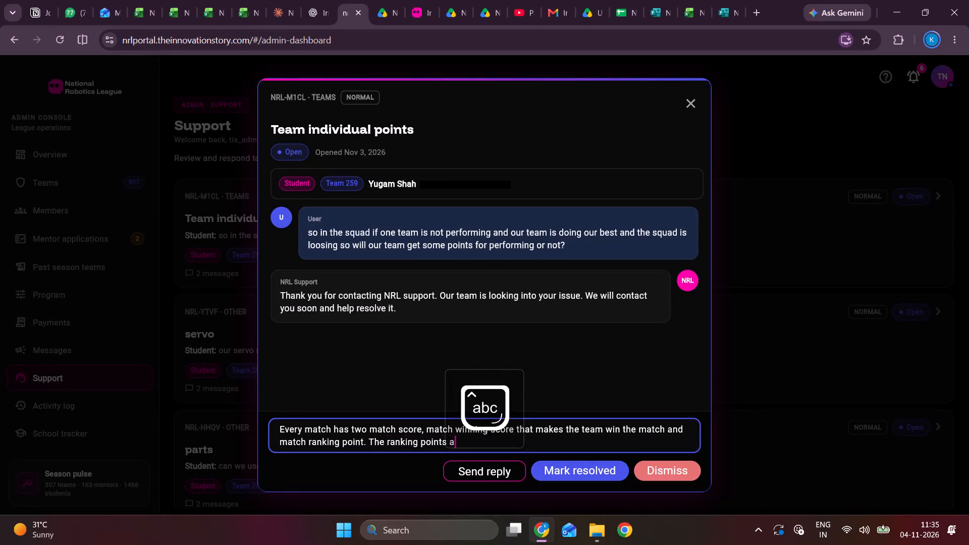
# Continue the ranking points sentence in the Team individual points support reply with "are acheived by teams by".
pyautogui.press('BackSpace')
pyautogui.write('acheiv')
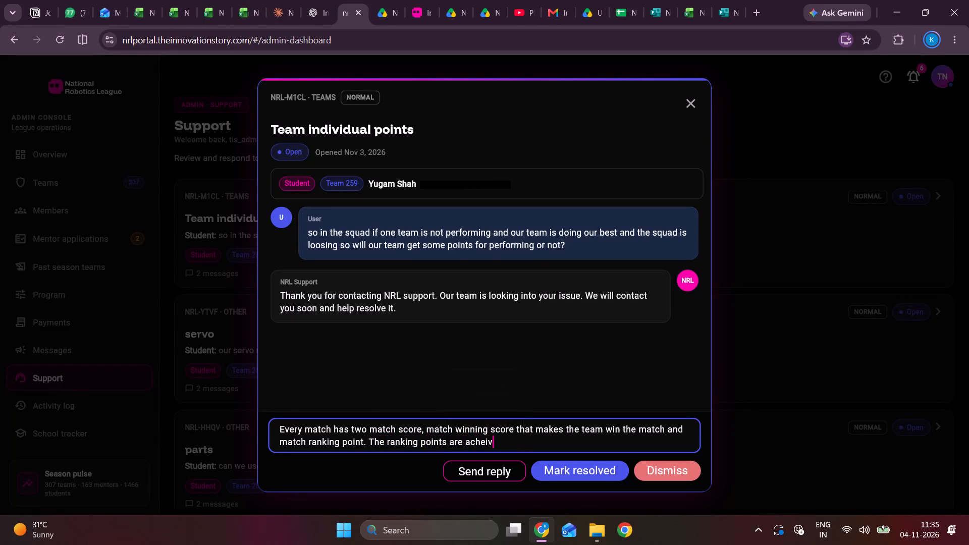
pyautogui.write('ed by ye')
pyautogui.press('BackSpace')
pyautogui.press('BackSpace')
pyautogui.write('tea,s by a')
pyautogui.press('BackSpace')
pyautogui.press('BackSpace')
pyautogui.press('BackSpace')
pyautogui.press('BackSpace')
pyautogui.press('BackSpace')
pyautogui.press('BackSpace')
pyautogui.press('BackSpace')
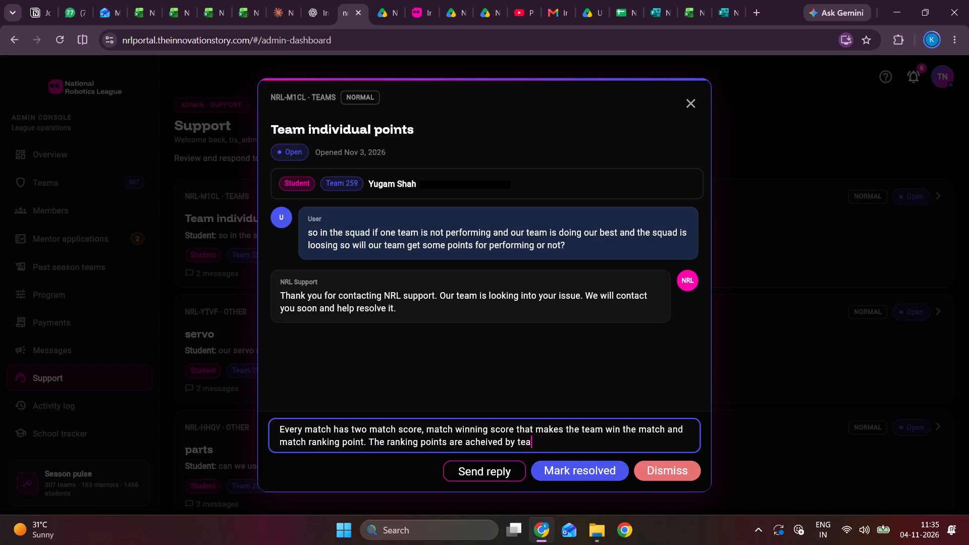
pyautogui.write('ms by arli')
pyautogui.press('BackSpace')
pyautogui.press('BackSpace')
pyautogui.press('BackSpace')
pyautogui.press('BackSpace')
pyautogui.press('BackSpace')
# Add "parking opn space stations," to the reply as the first way of earning ranking points.
pyautogui.press('space')
pyautogui.write('parking opn space statipons')
pyautogui.press('BackSpace')
pyautogui.press('BackSpace')
pyautogui.press('BackSpace')
pyautogui.press('BackSpace')
pyautogui.write('ons,')
pyautogui.press('space')
# Consult the handbook's ranking points criteria and continue the portal reply with "starburst mode and pattenr".
pyautogui.click(394, 1)
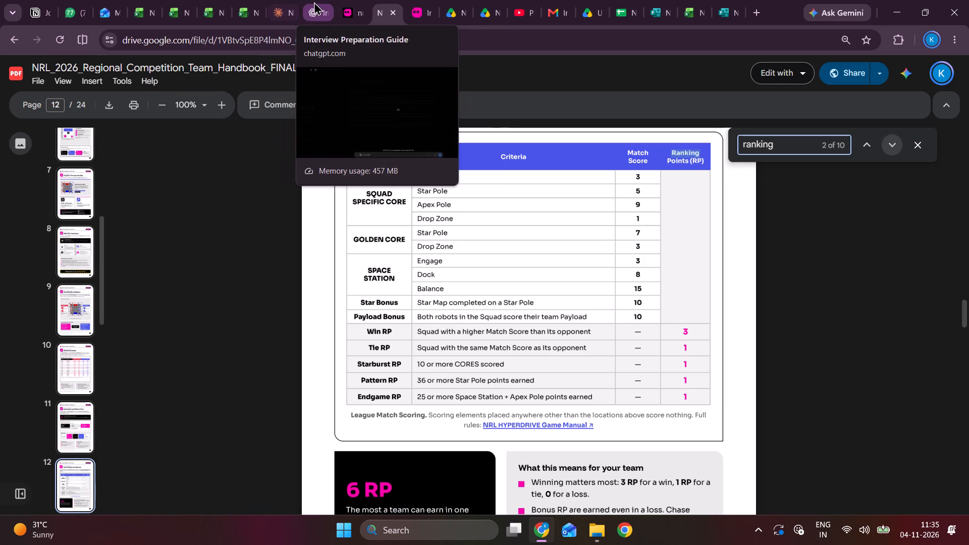
pyautogui.click(348, 1)
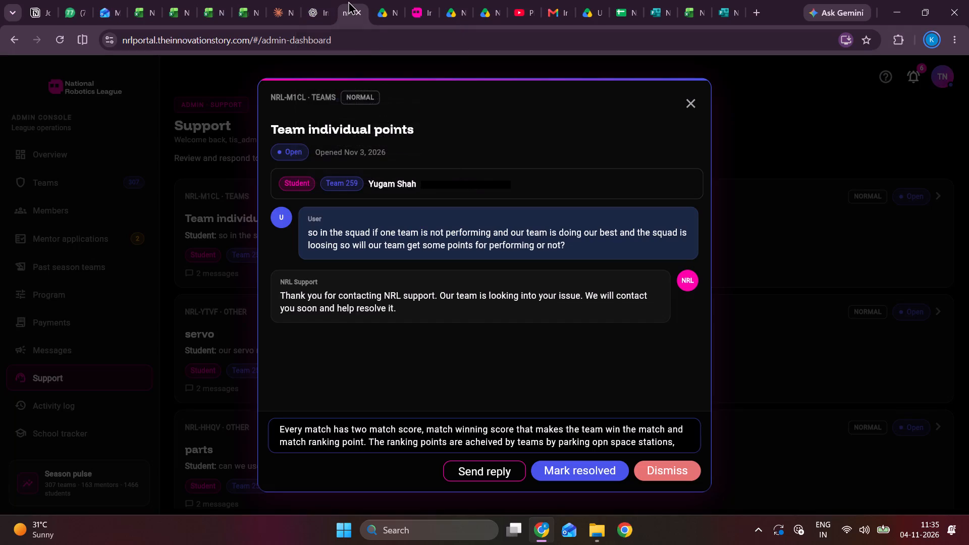
pyautogui.click(695, 442)
pyautogui.write('starbus')
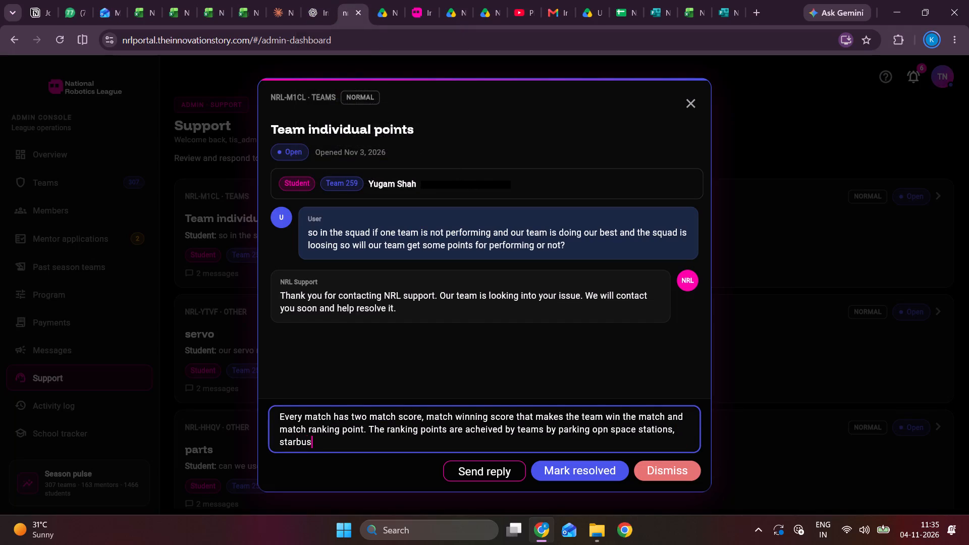
pyautogui.press('BackSpace')
pyautogui.press('s')
pyautogui.press('BackSpace')
pyautogui.write('rst mode and')
pyautogui.press('space')
pyautogui.write('pattenr')
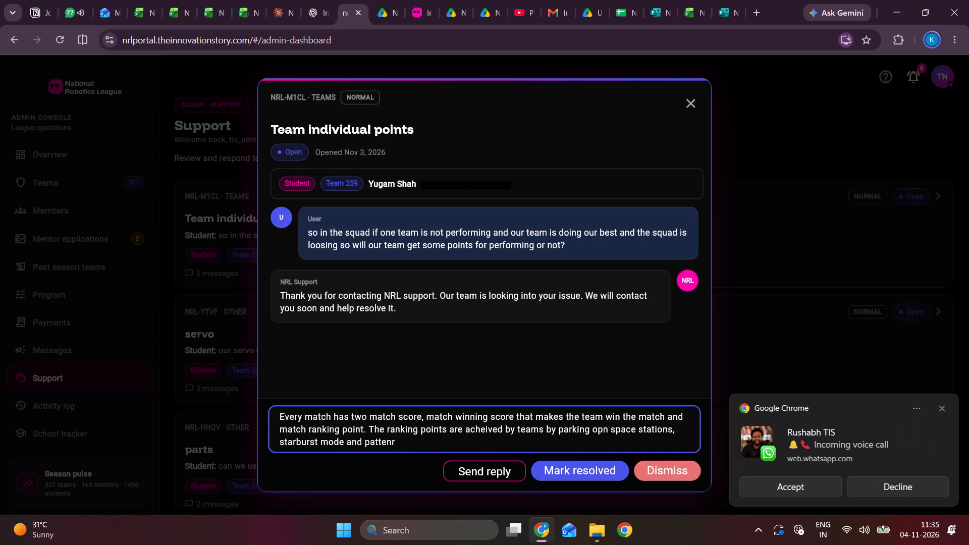
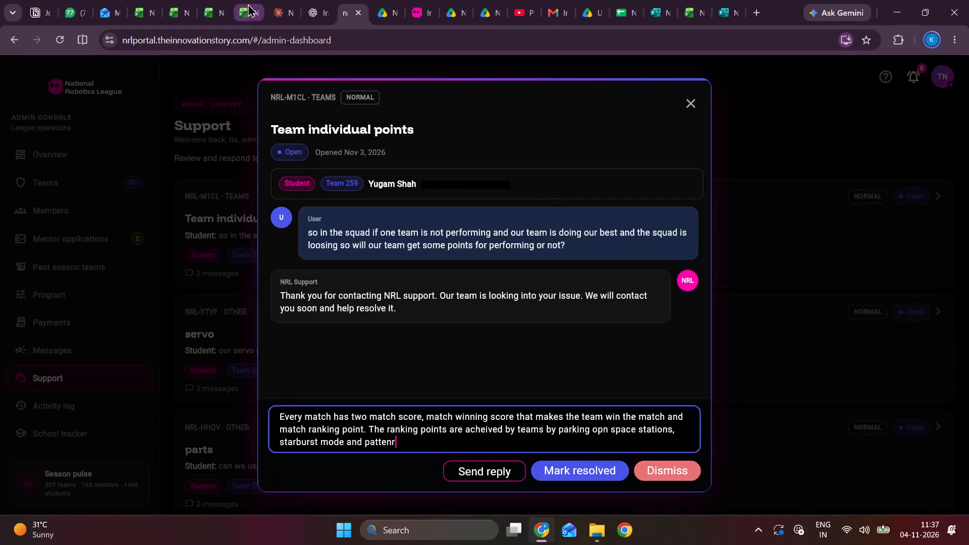
# Switch to the NRL_TEAMS_PROBLEMS_TRACKER workbook and review the latest team issues in Sheet1 and the dated dispatch notes in Sheet2.
pyautogui.click(229, 0)
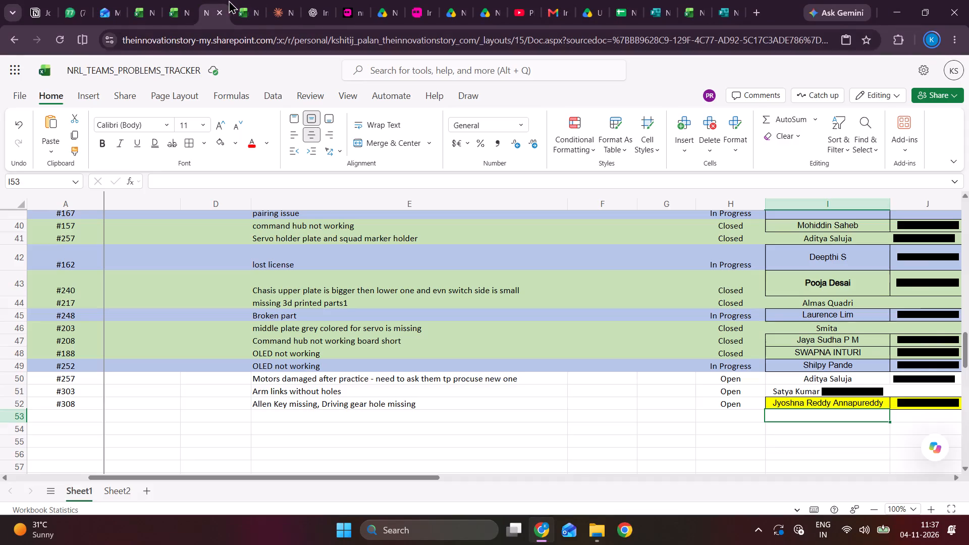
pyautogui.click(116, 489)
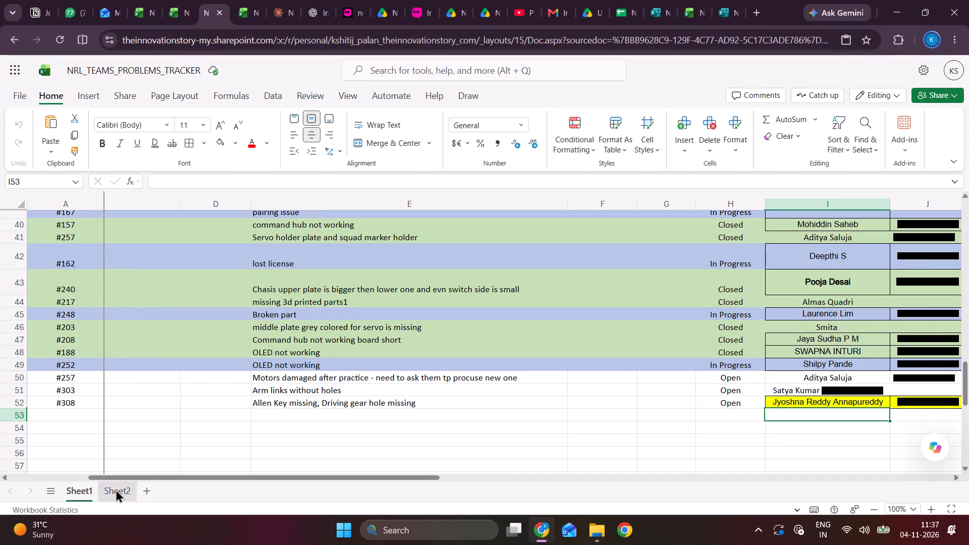
pyautogui.click(115, 488)
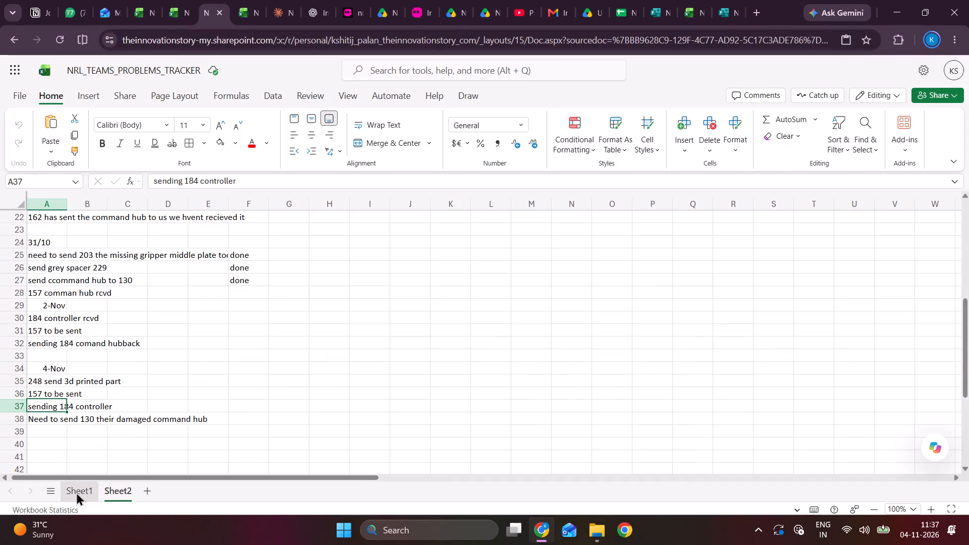
pyautogui.click(76, 492)
pyautogui.click(86, 420)
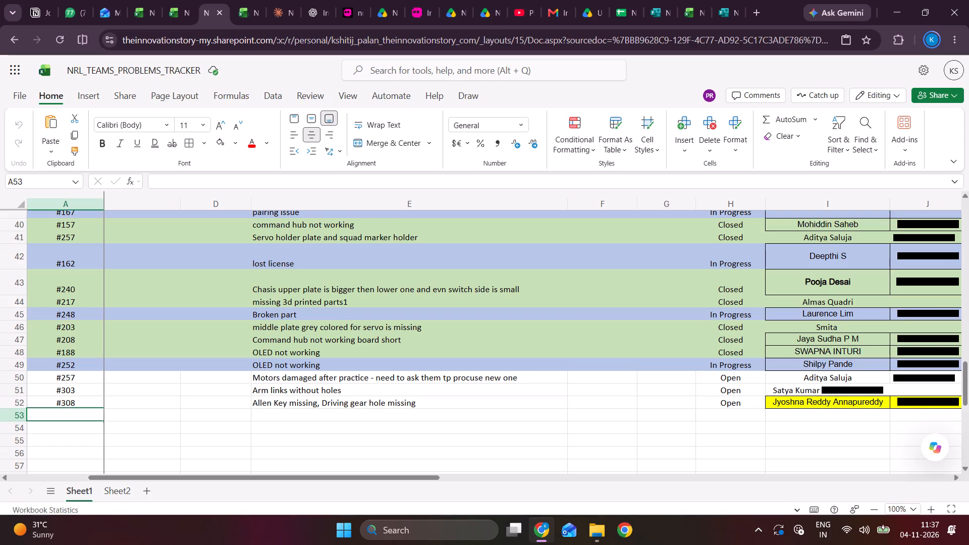
pyautogui.scroll(1, 197, 421)
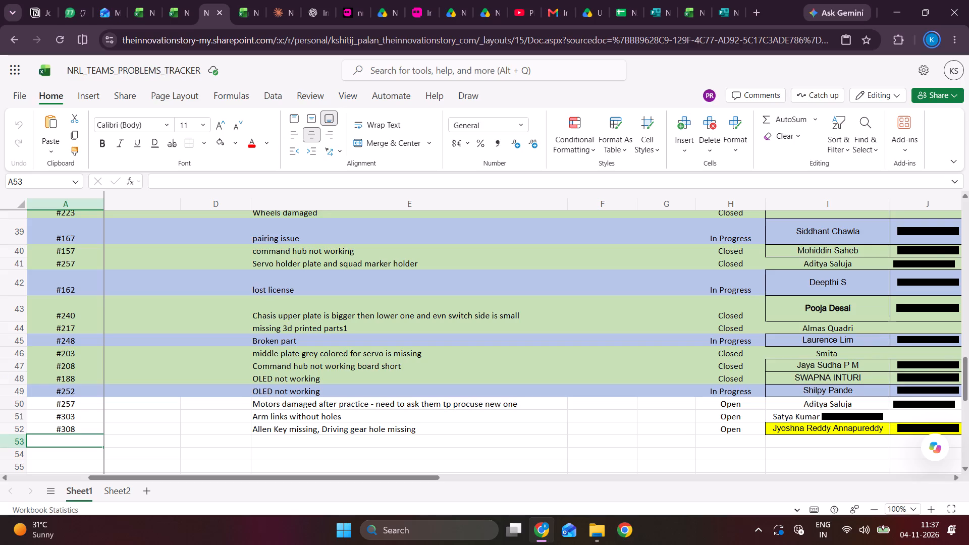
pyautogui.click(225, 408)
pyautogui.click(224, 413)
pyautogui.click(226, 429)
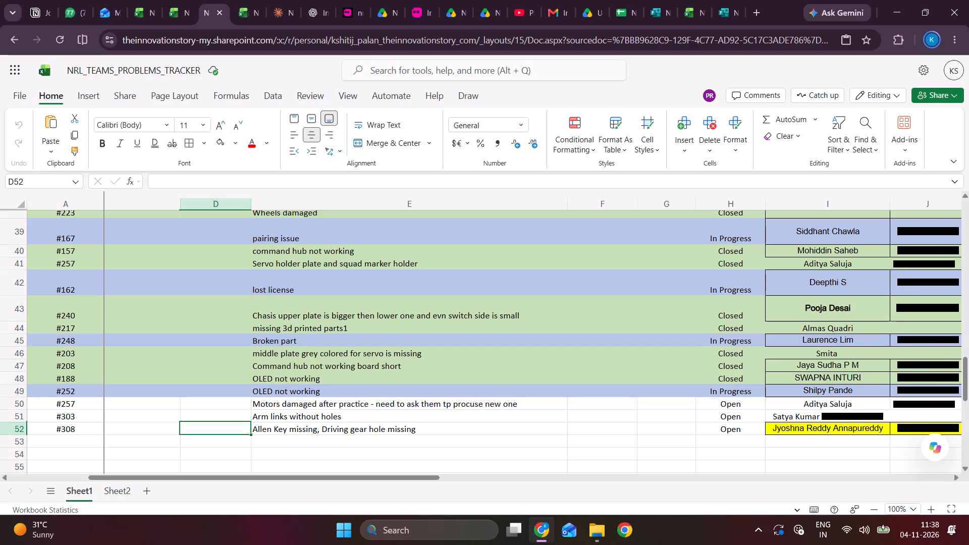
pyautogui.hscroll(-1, 272, 421)
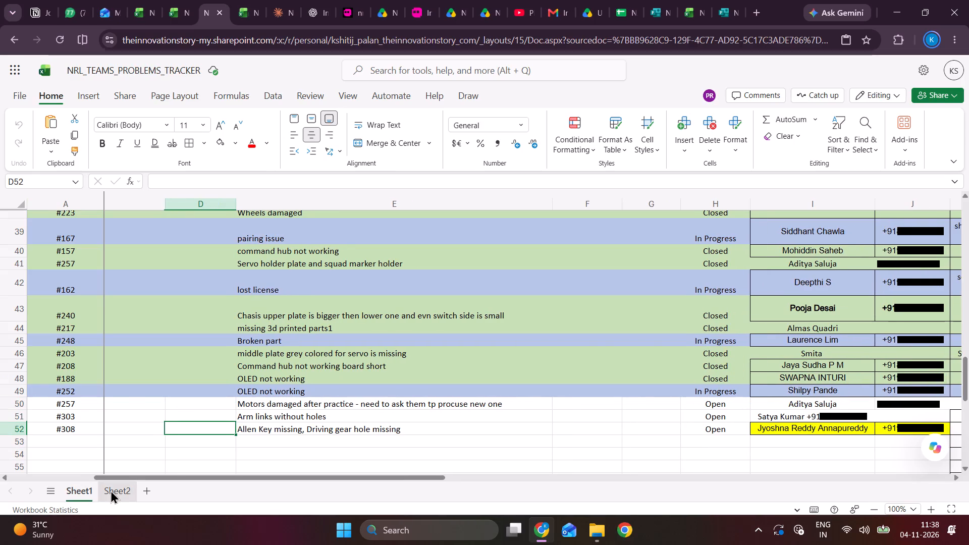
pyautogui.click(111, 490)
pyautogui.doubleClick(77, 492)
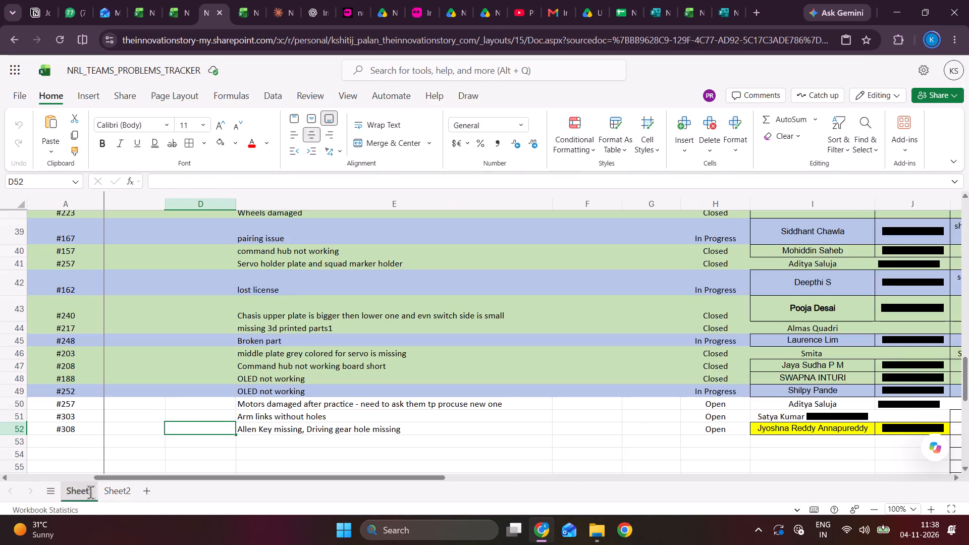
pyautogui.click(110, 487)
pyautogui.click(192, 490)
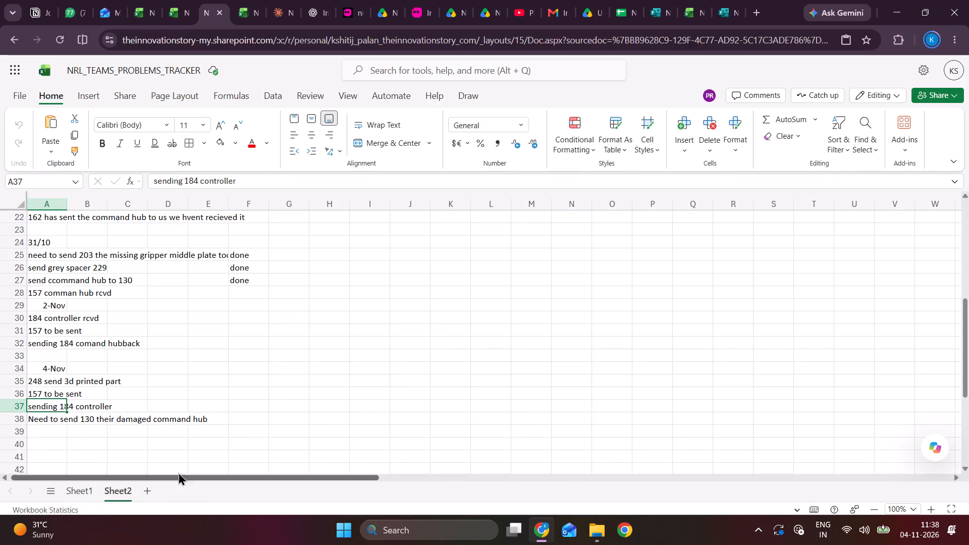
pyautogui.click(85, 492)
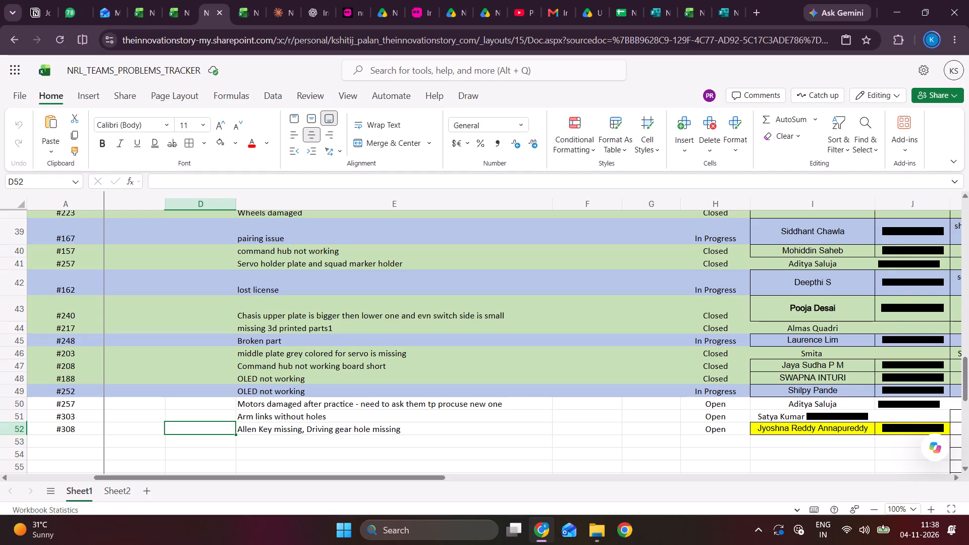
# Return to the NRL portal's Team individual points reply and correct the misspelled last word to "pattern".
pyautogui.click(355, 0)
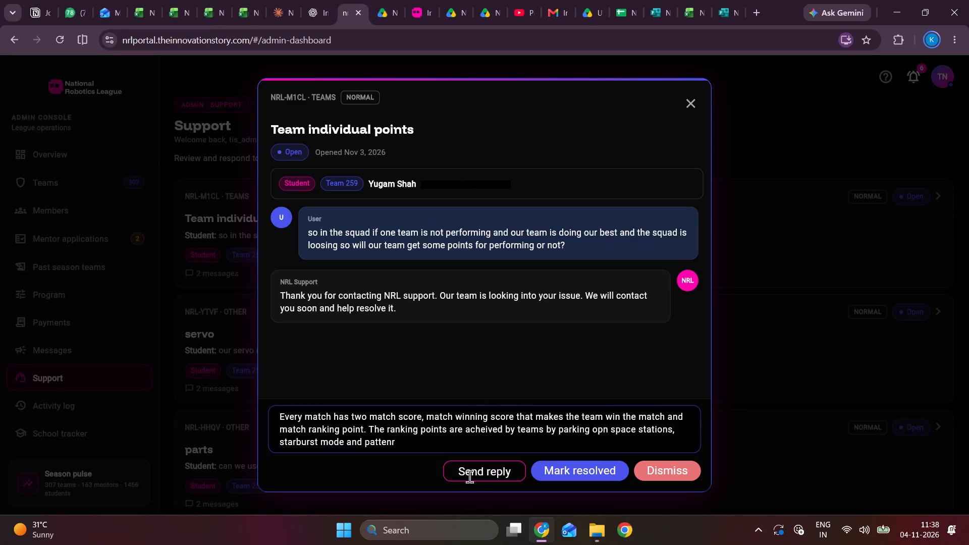
pyautogui.click(421, 448)
pyautogui.press('BackSpace')
pyautogui.press('BackSpace')
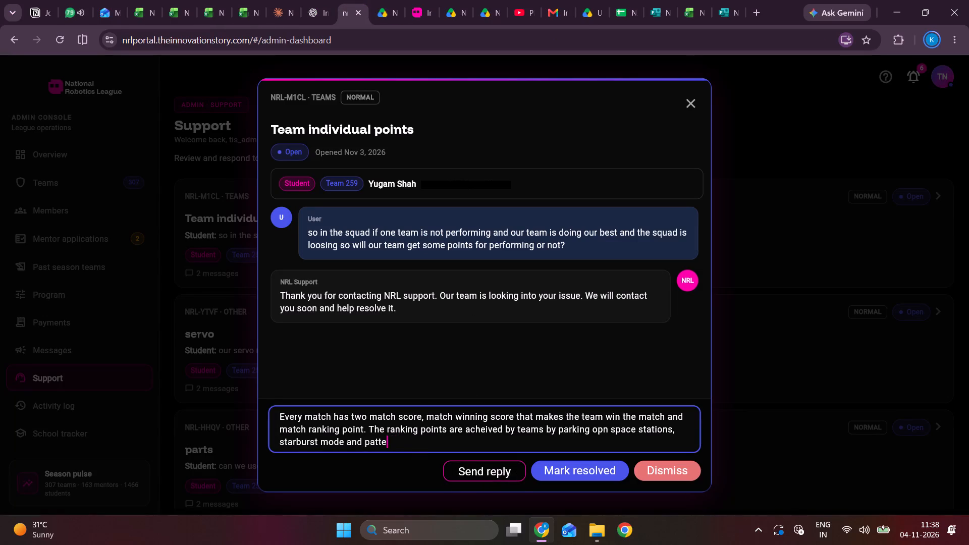
pyautogui.write('rn')
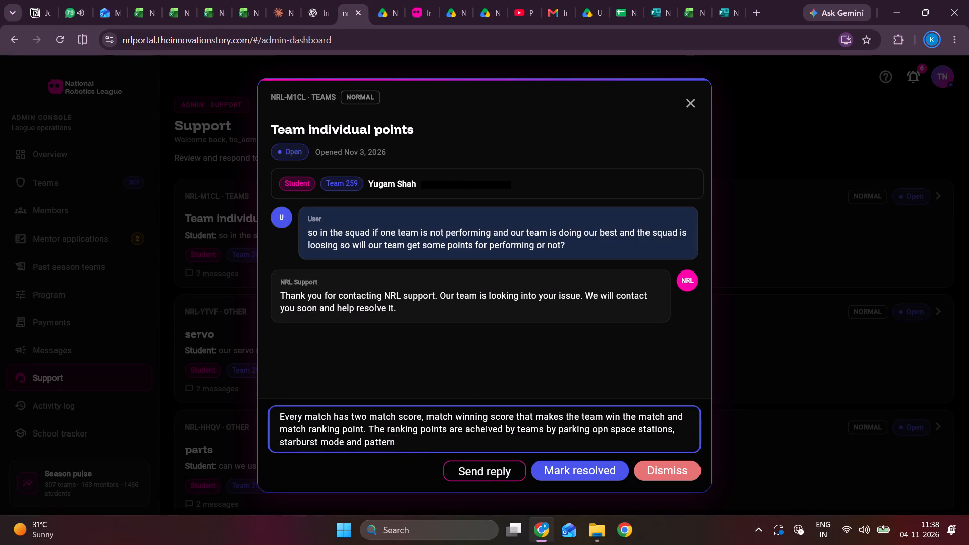
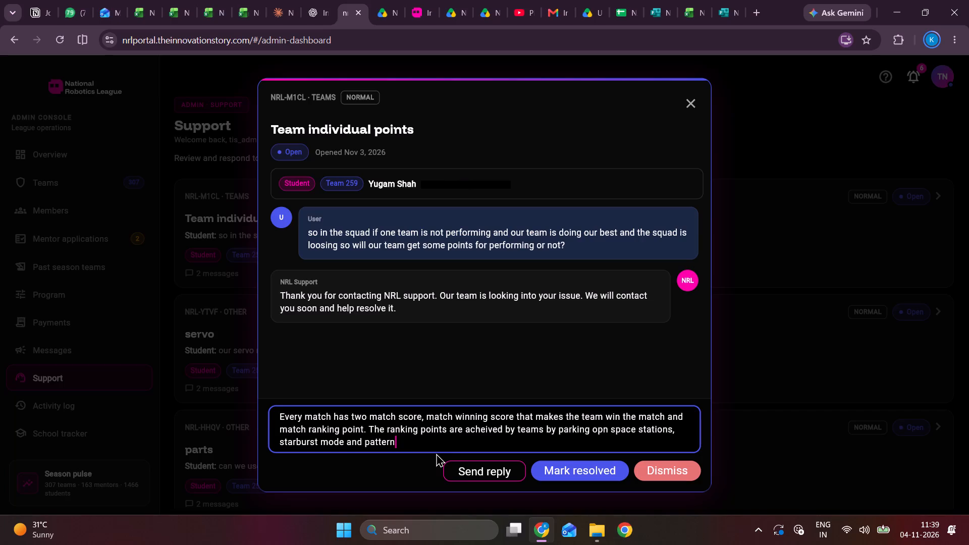
# Correct the misspelled "opn" to "on" in the Team individual points reply.
pyautogui.click(602, 433)
pyautogui.press('BackSpace')
# Insert the word "starmap" before "pattern" at the end of the reply draft.
pyautogui.click(412, 444)
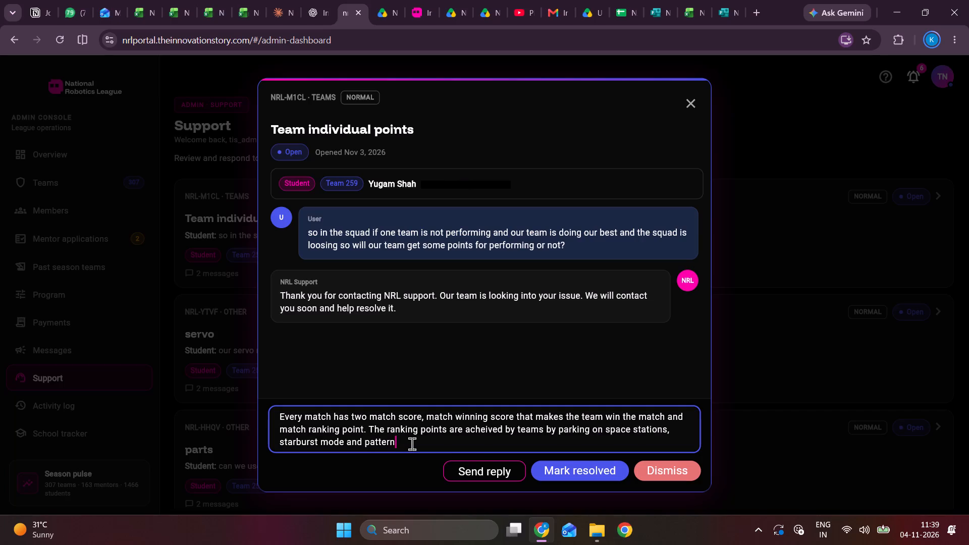
pyautogui.press('Left')
pyautogui.press('Left')
pyautogui.press('Left')
pyautogui.press('Left')
pyautogui.press('Left')
pyautogui.press('Left')
pyautogui.press('Left')
pyautogui.write('starmap')
pyautogui.press('space')
pyautogui.press('Right')
pyautogui.press('Right')
pyautogui.press('Right')
pyautogui.press('Right')
pyautogui.press('Right')
pyautogui.press('Right')
pyautogui.press('Right')
# End the sentence with a period and add "If you are able to acheive this these points will be given to you".
pyautogui.write('.')
pyautogui.press('space')
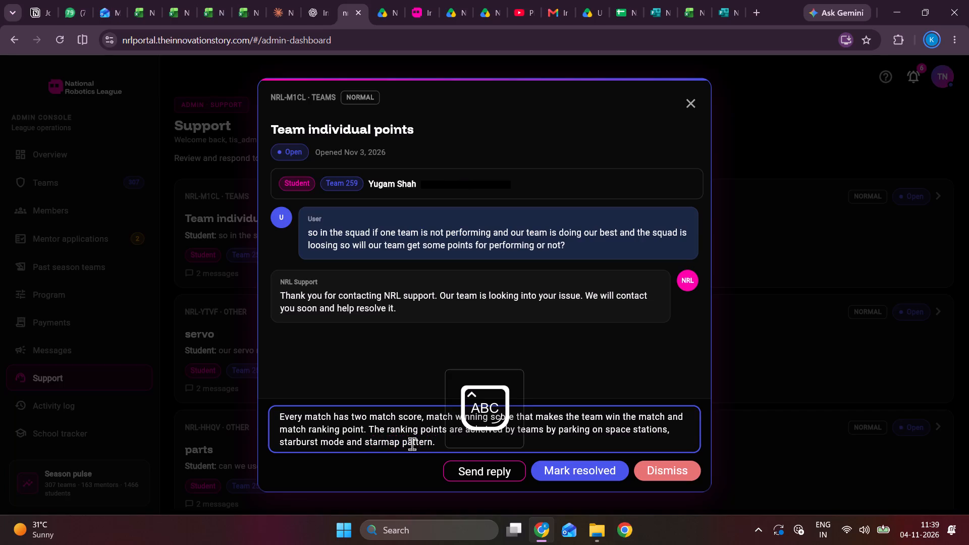
pyautogui.press('y')
pyautogui.press('BackSpace')
pyautogui.write('f you are able to ach')
pyautogui.write('eiev')
pyautogui.press('BackSpace')
pyautogui.press('BackSpace')
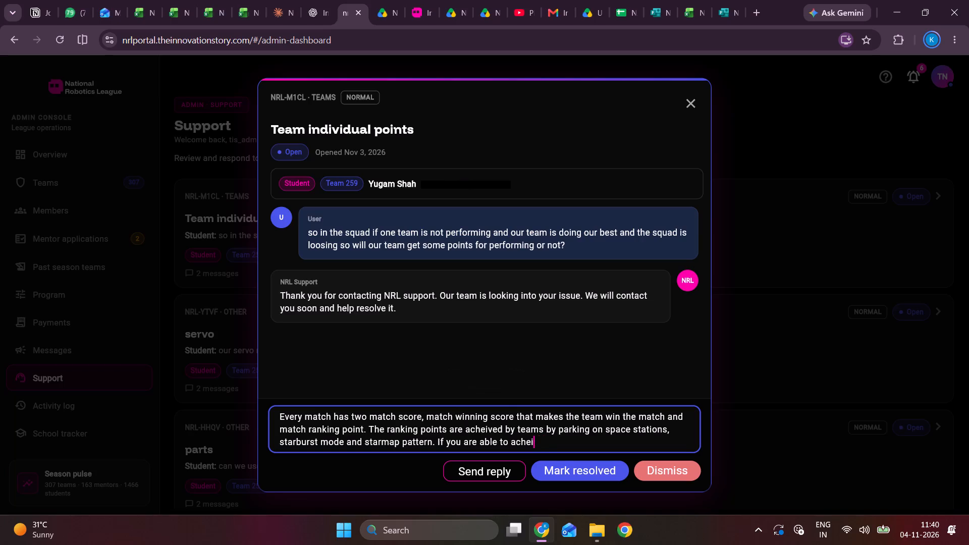
pyautogui.write('ve')
pyautogui.press('space')
pyautogui.write('this the')
pyautogui.press('space')
pyautogui.press('BackSpace')
pyautogui.write('se points will be given to')
pyautogui.press('space')
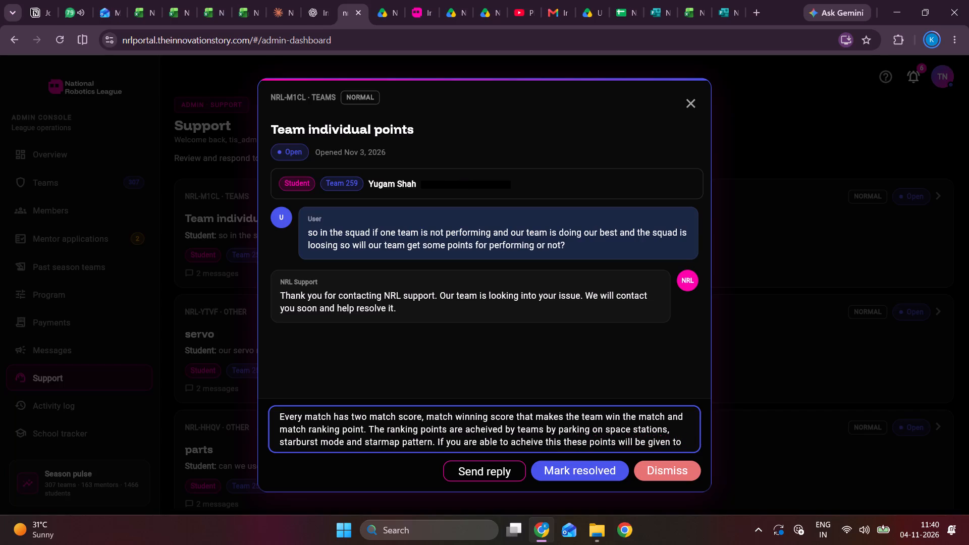
pyautogui.write('you')
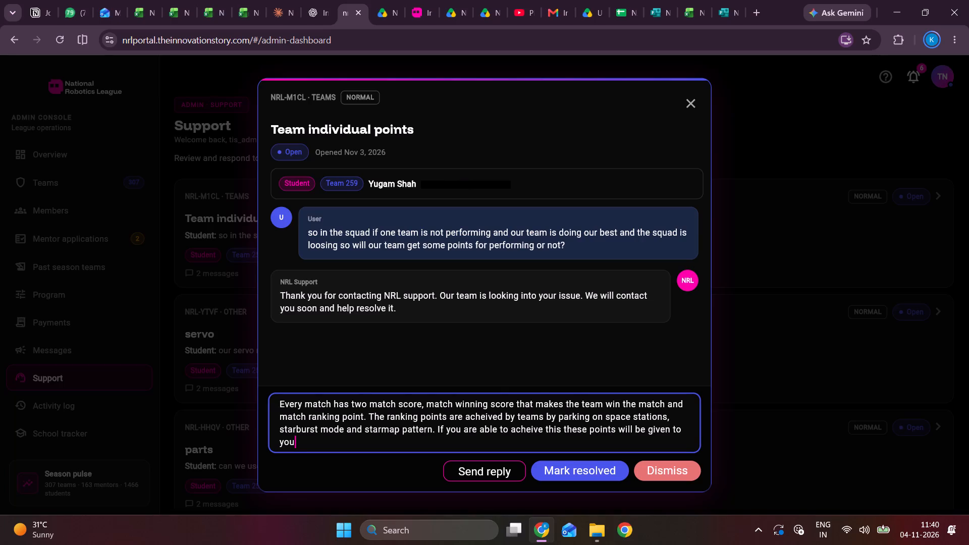
pyautogui.press('Return')
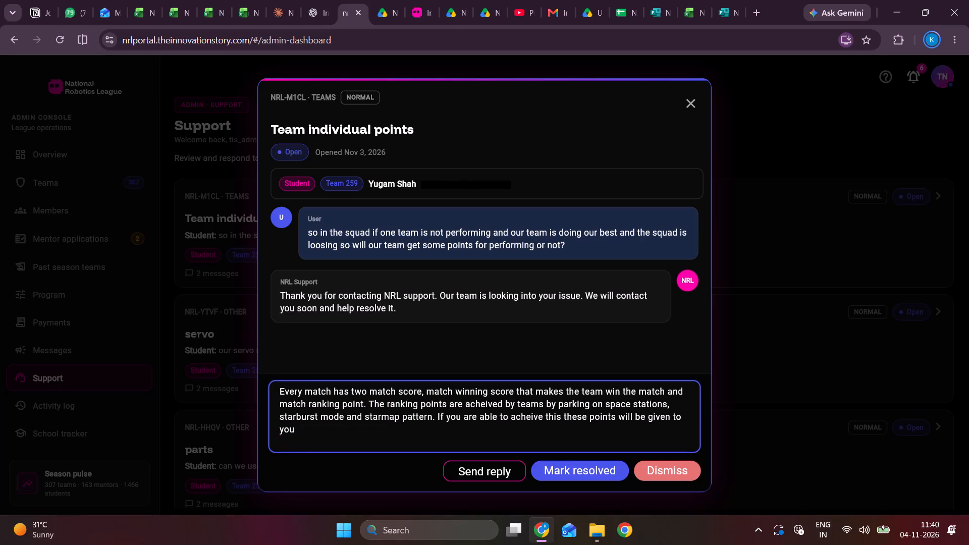
# Send the reply on the Team individual points ticket.
pyautogui.click(490, 476)
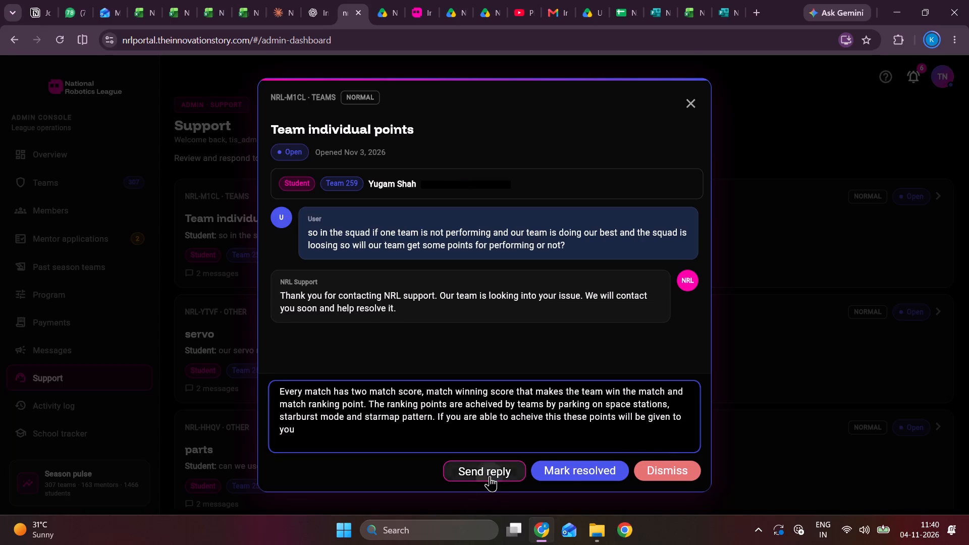
pyautogui.click(576, 481)
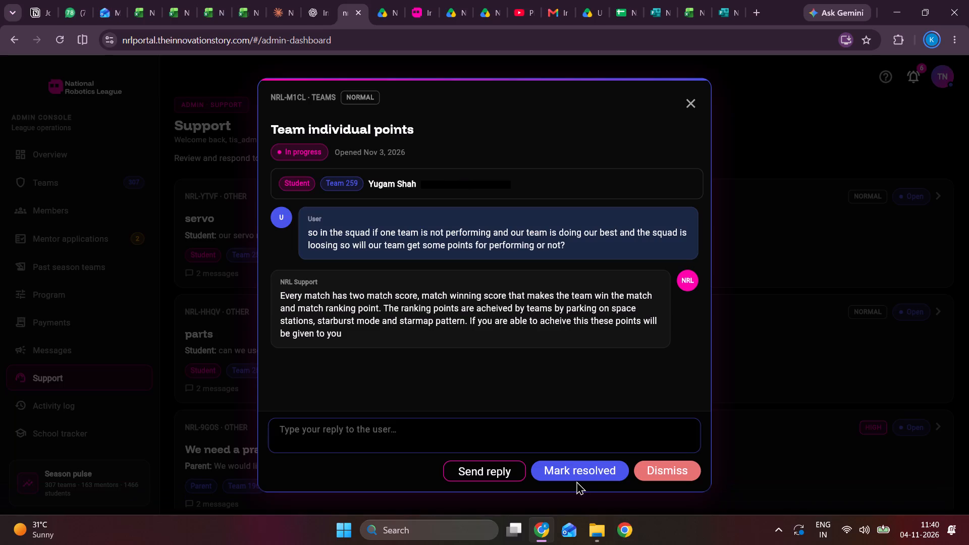
# Search Google in a new browser tab for the suggested query "eva foam tiles".
pyautogui.click(759, 13)
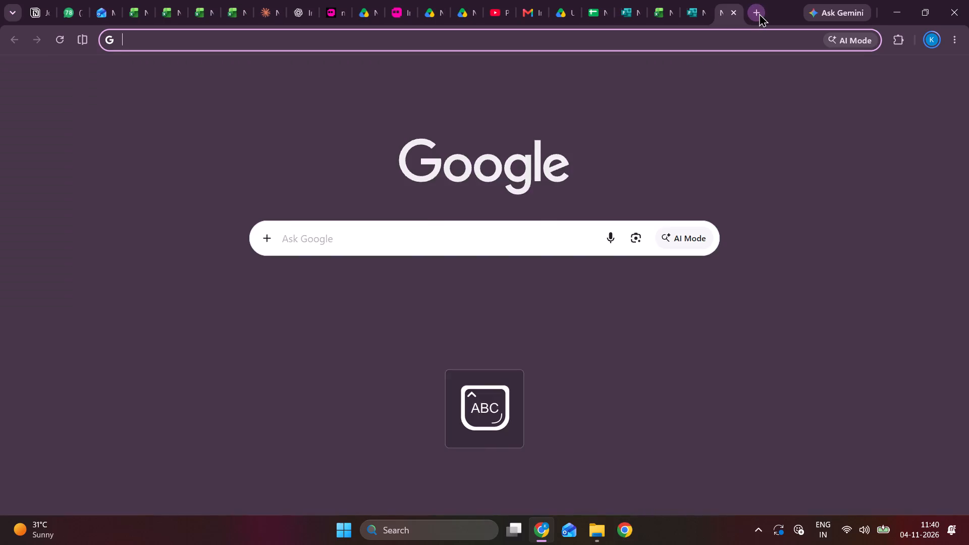
pyautogui.press('r')
pyautogui.press('BackSpace')
pyautogui.write('EPA')
pyautogui.press('BackSpace')
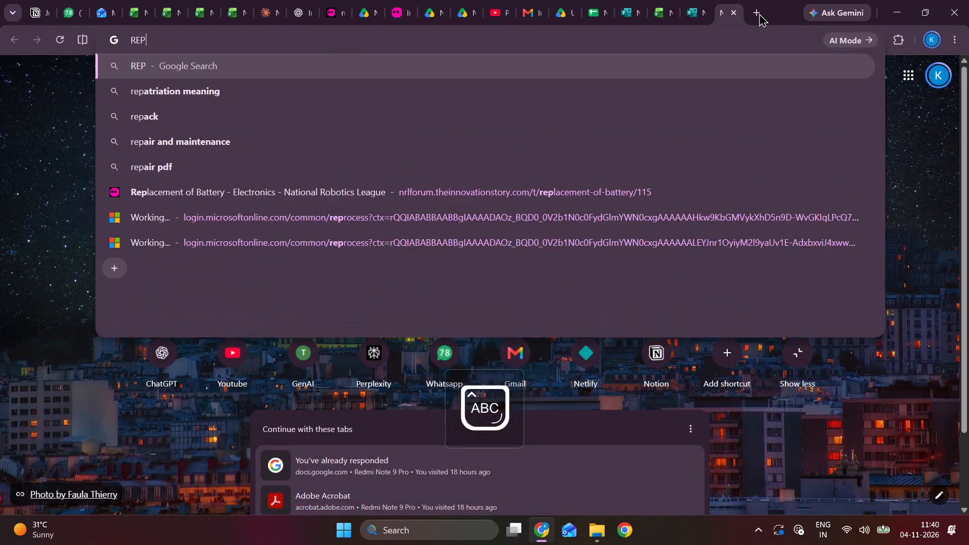
pyautogui.press('BackSpace')
pyautogui.press('BackSpace')
pyautogui.press('BackSpace')
pyautogui.write('EP')
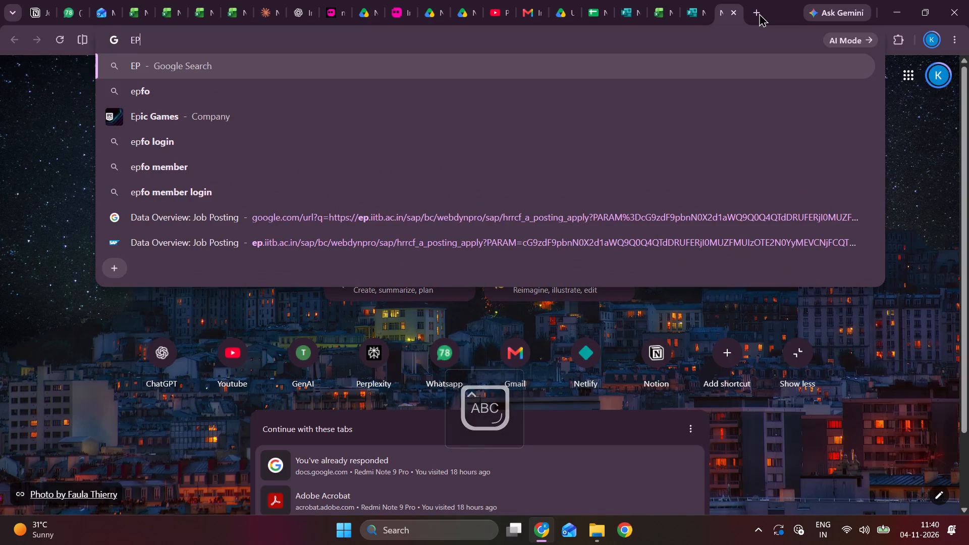
pyautogui.press('f')
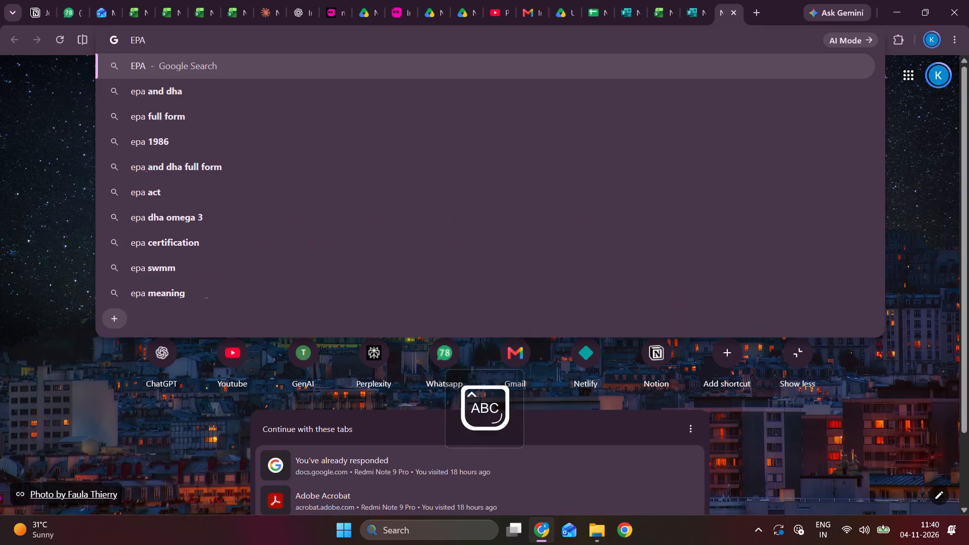
pyautogui.write('oam')
pyautogui.press('space')
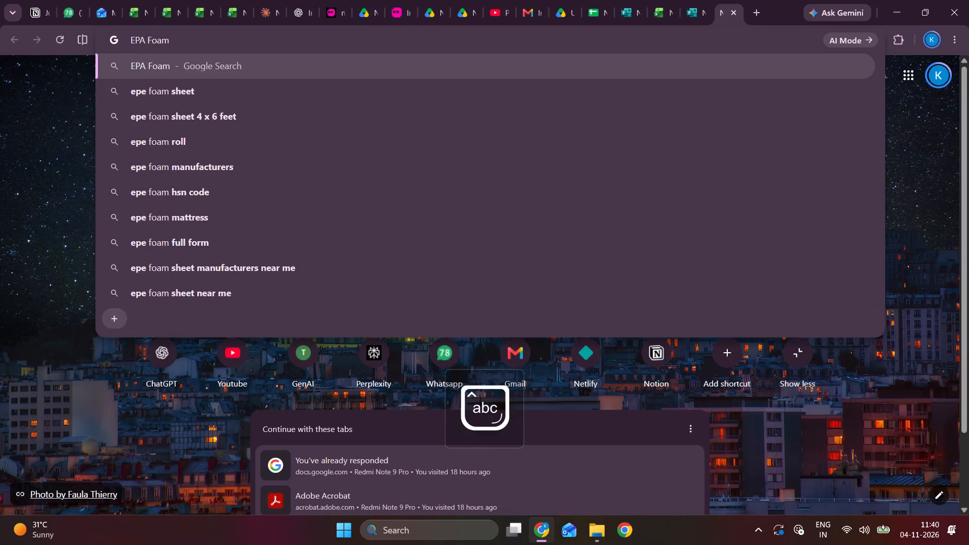
pyautogui.write('tile')
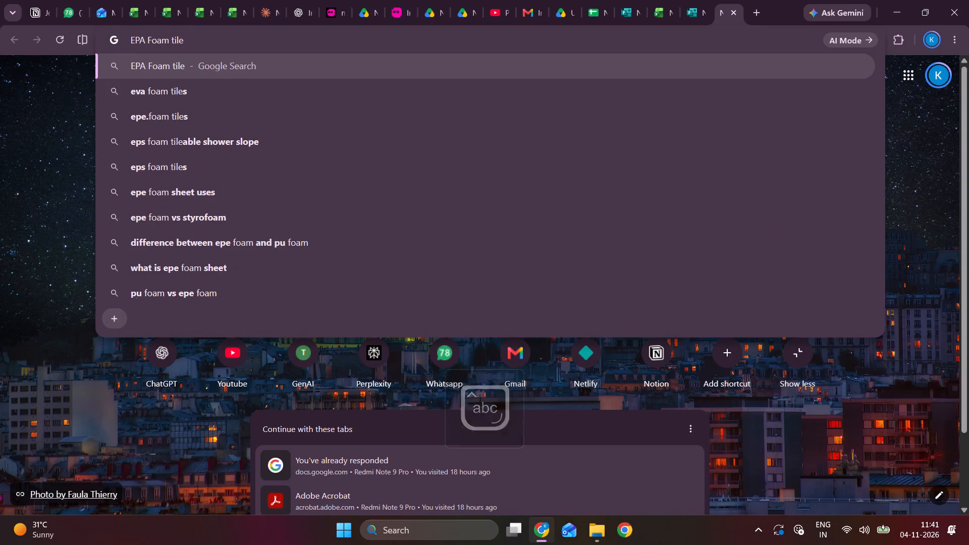
pyautogui.press('Down')
pyautogui.press('Return')
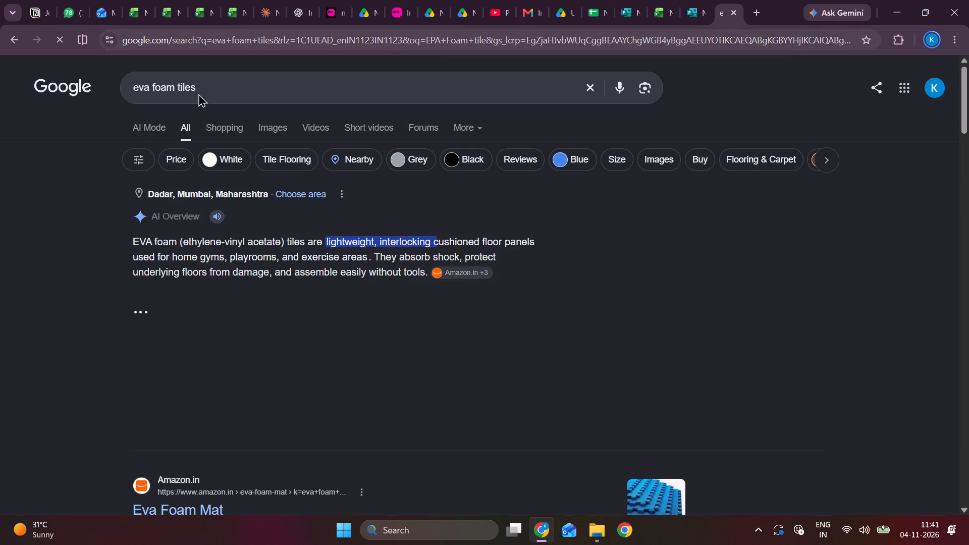
# Change the Google query to "EPA foam tiles" and rerun the search.
pyautogui.click(143, 89)
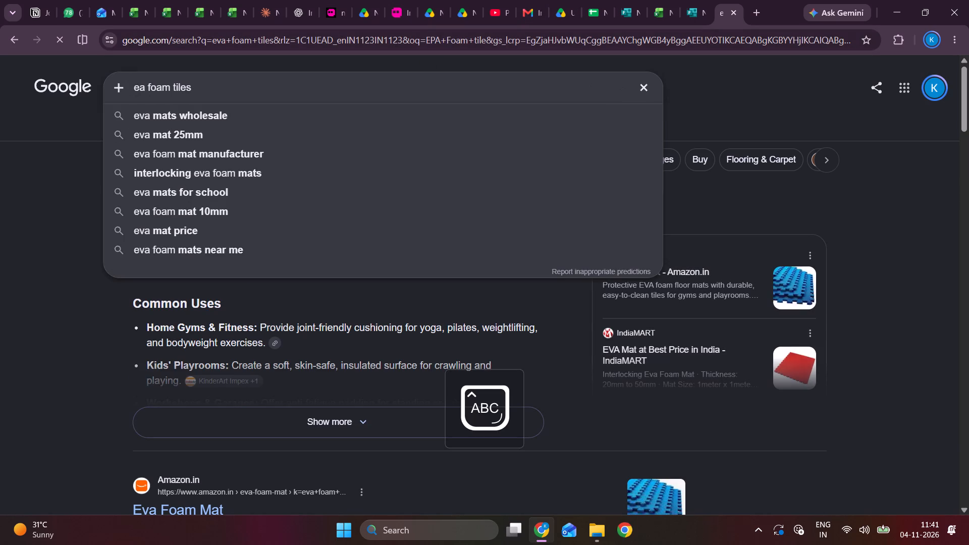
pyautogui.press('Return')
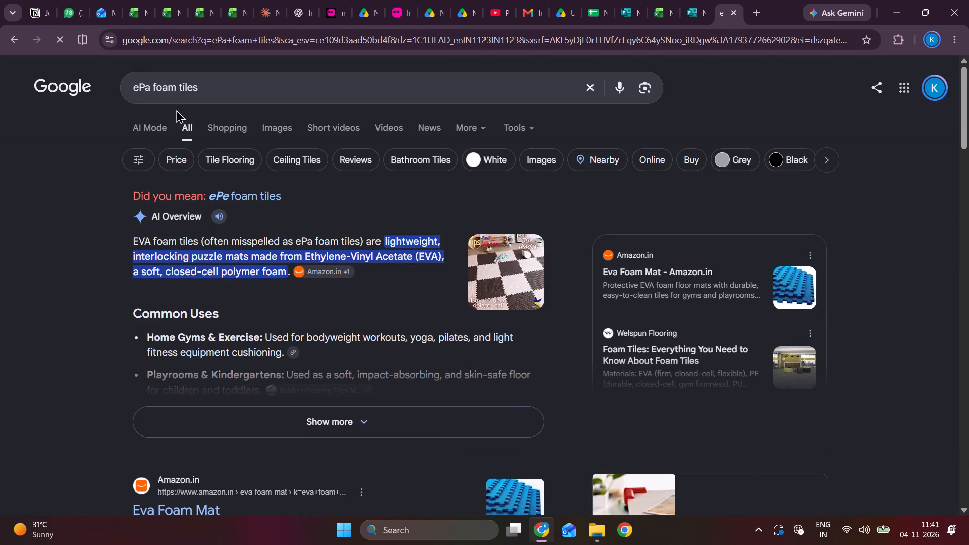
pyautogui.click(145, 89)
pyautogui.click(151, 87)
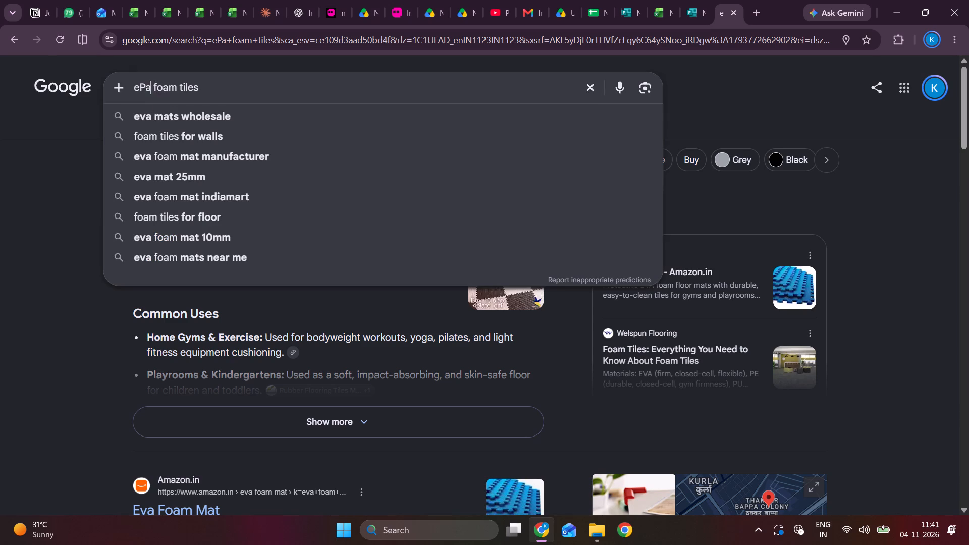
pyautogui.press('BackSpace')
pyautogui.press('BackSpace')
pyautogui.press('BackSpace')
pyautogui.write('EP')
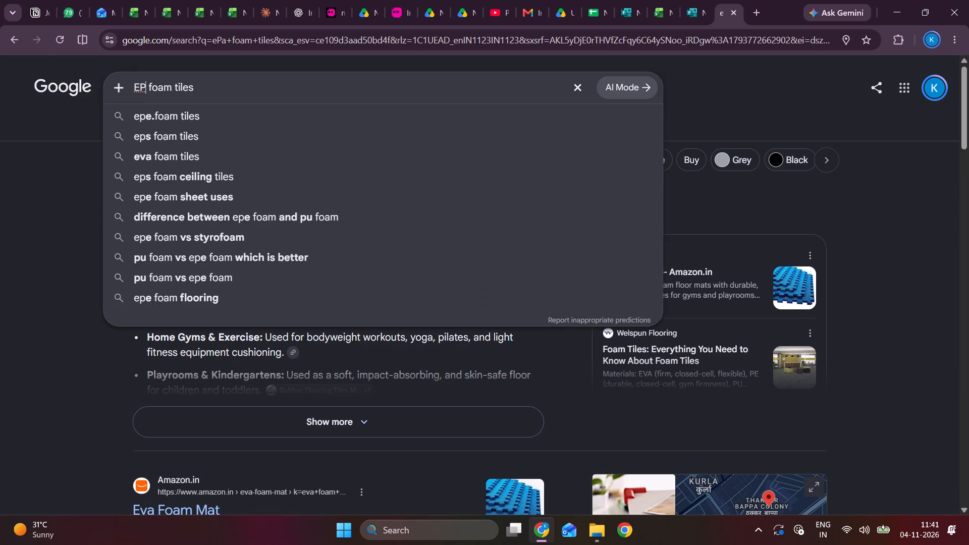
pyautogui.press('a')
pyautogui.press('Return')
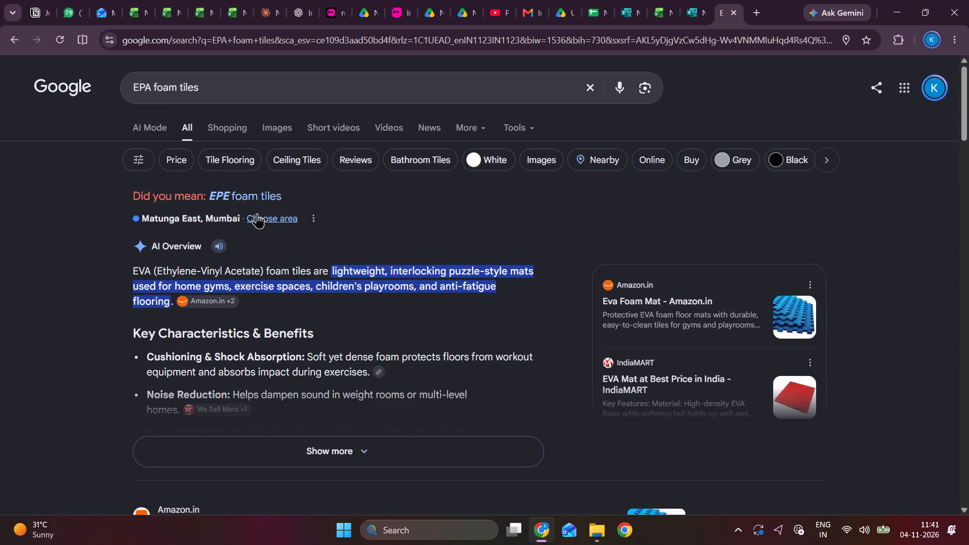
# Look over the image results for EPA foam tiles, and close the search tab.
pyautogui.scroll(-1, 270, 239)
pyautogui.scroll(4, 202, 147)
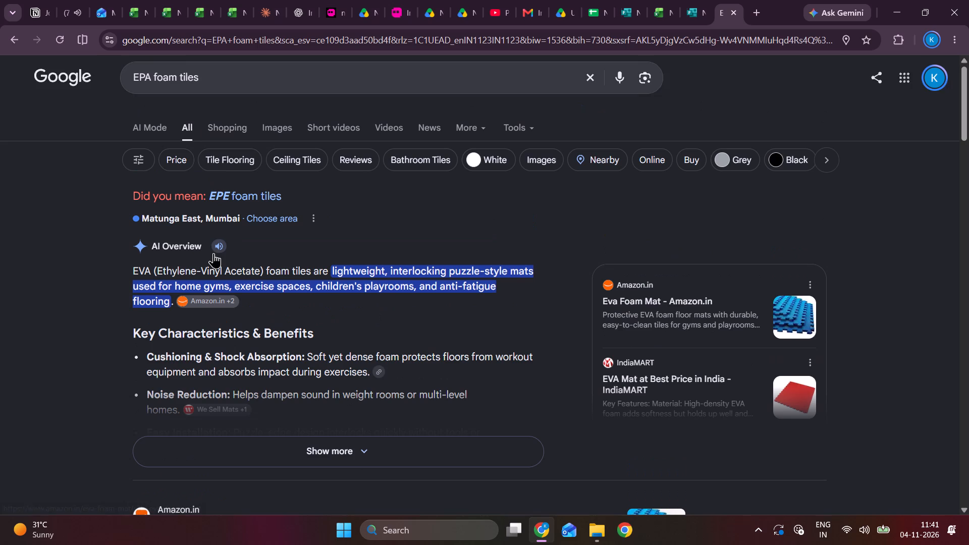
pyautogui.click(275, 125)
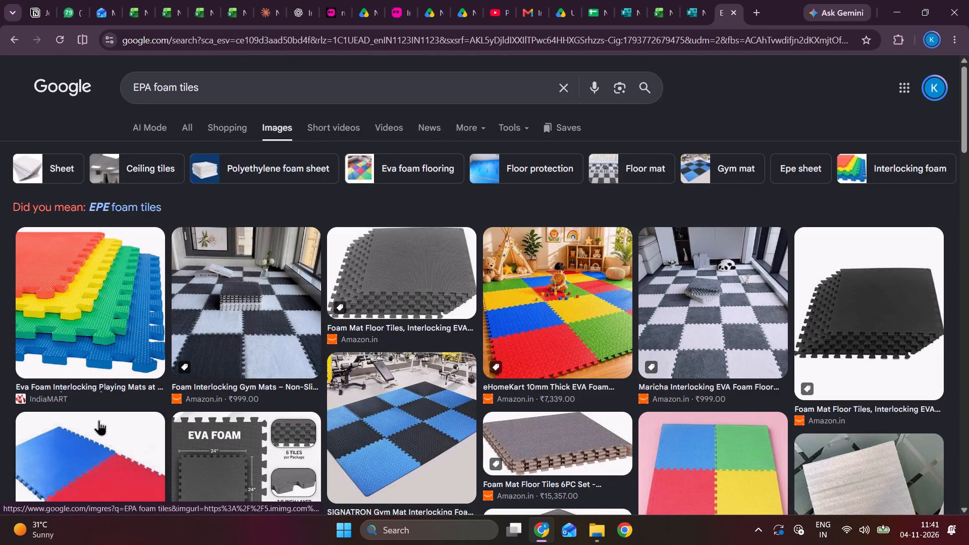
pyautogui.press('shift+super+s')
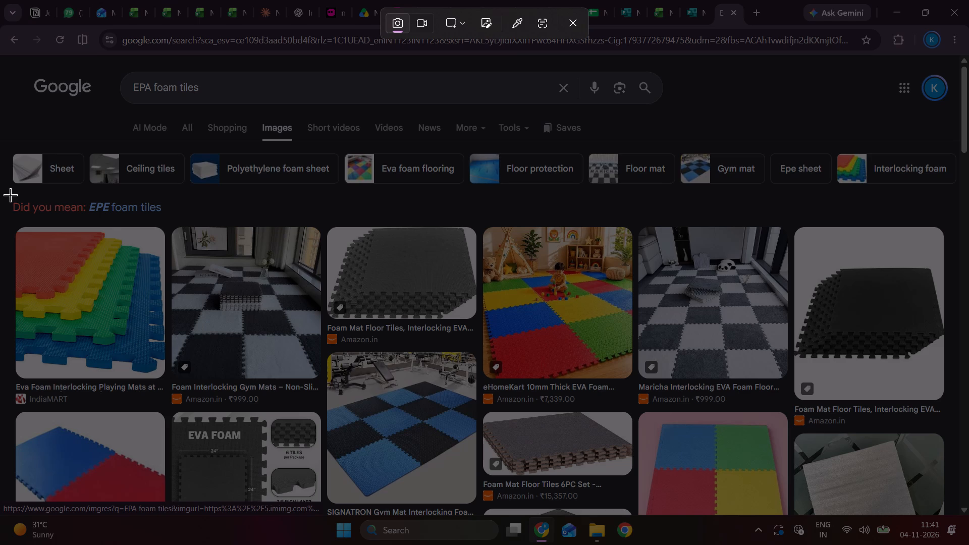
pyautogui.press('Escape')
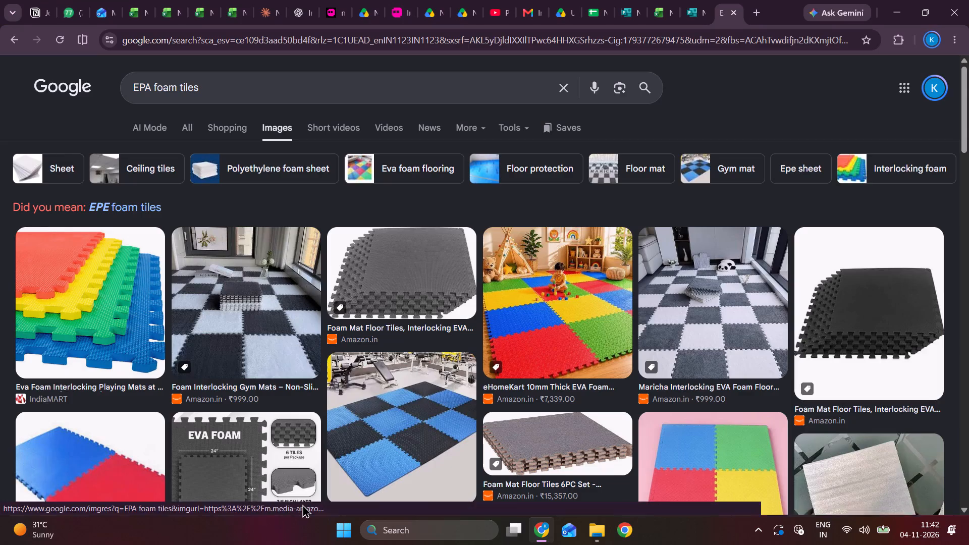
pyautogui.click(735, 15)
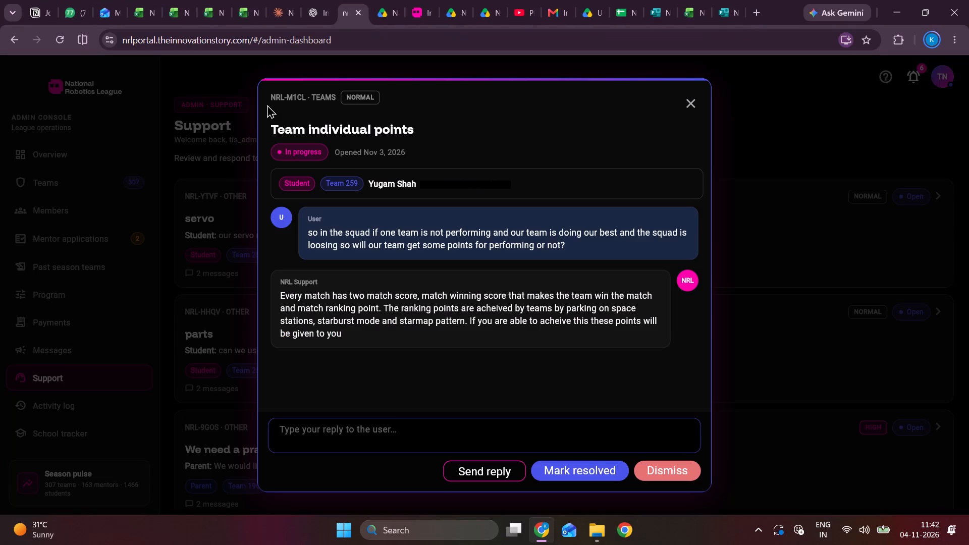
# Mark the Team individual points ticket as resolved.
pyautogui.click(575, 472)
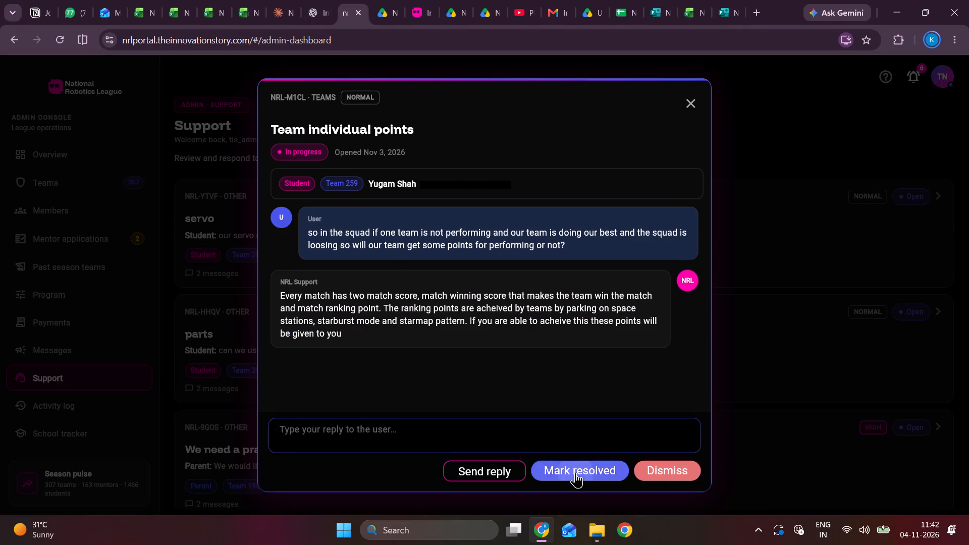
# Open the servo overheating ticket and write a reply starting "Over tightening of bolts or".
pyautogui.click(320, 284)
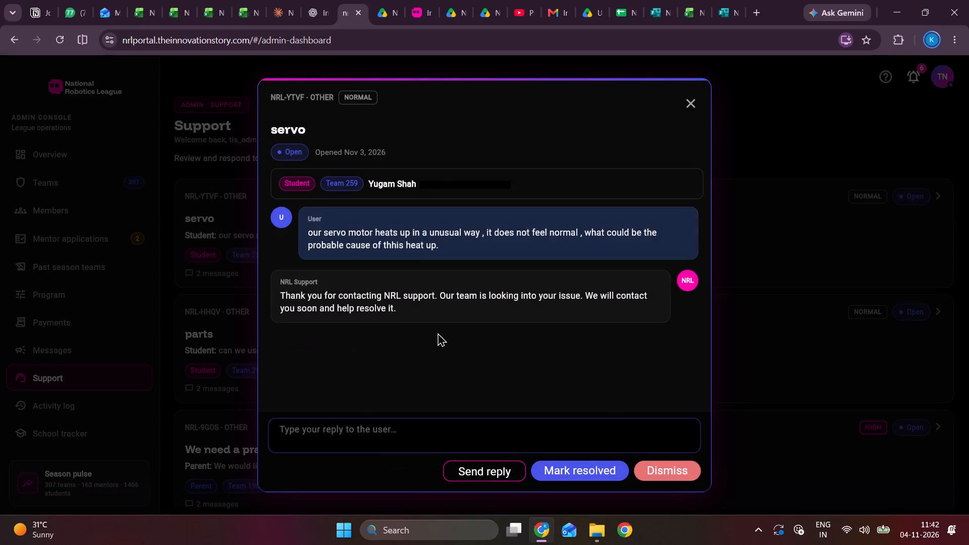
pyautogui.click(392, 439)
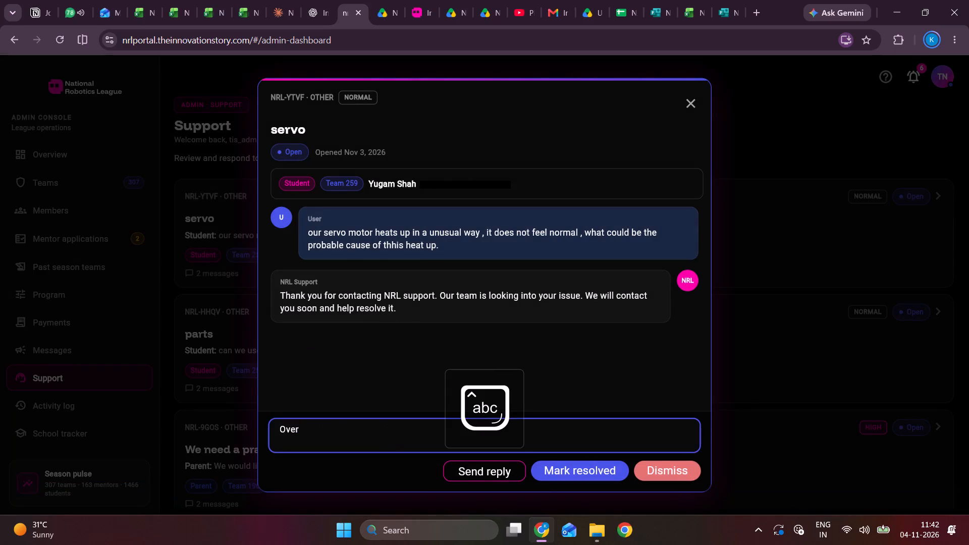
pyautogui.write('tightening of')
pyautogui.press('space')
pyautogui.write('bolts or')
pyautogui.press('space')
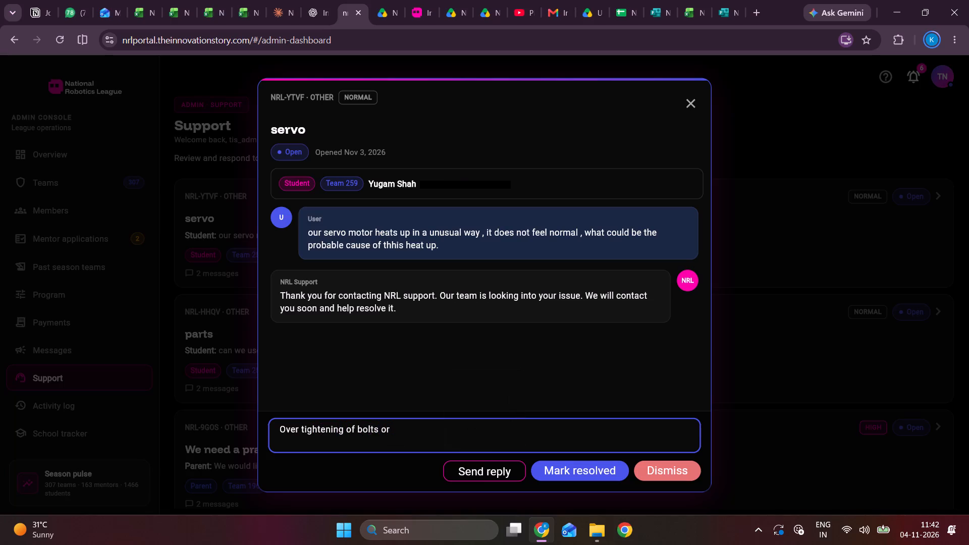
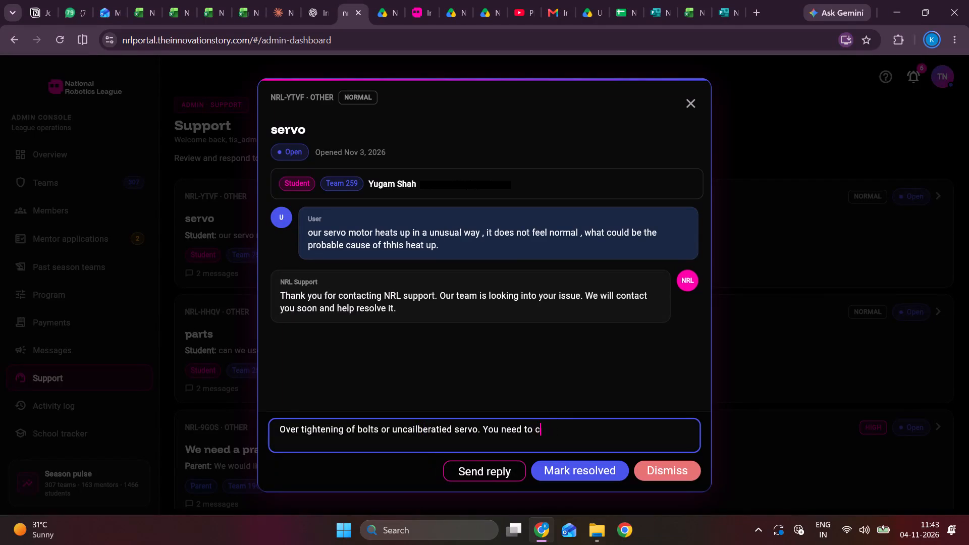
# Finish the servo reply with "caliberate servo to 90 degree then mount the mechanism on it.", send it, and close the ticket.
pyautogui.write('alu')
pyautogui.press('BackSpace')
pyautogui.press('o')
pyautogui.press('BackSpace')
pyautogui.write('iv')
pyautogui.press('BackSpace')
pyautogui.write('berate servo to')
pyautogui.press('space')
pyautogui.write('90')
pyautogui.press('space')
pyautogui.write('degree t')
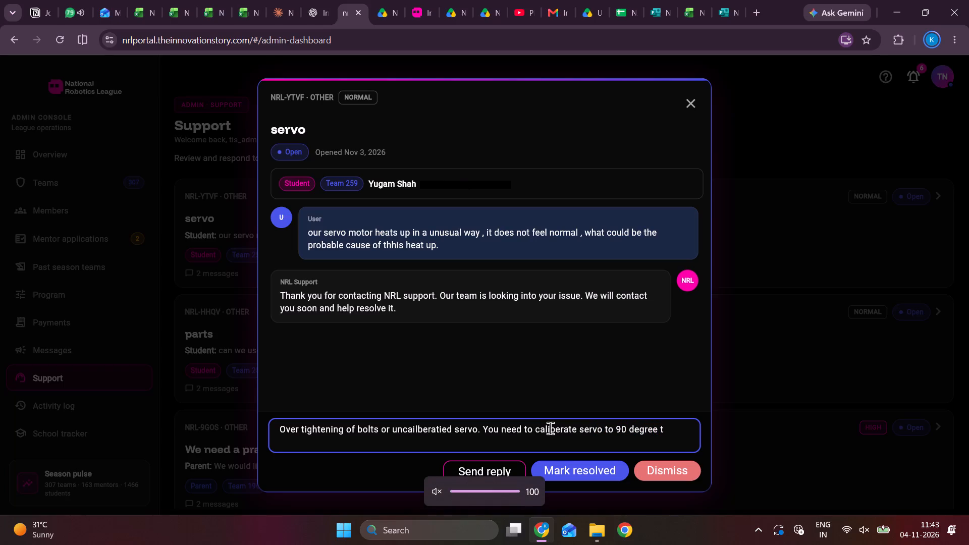
pyautogui.write('hen')
pyautogui.press('space')
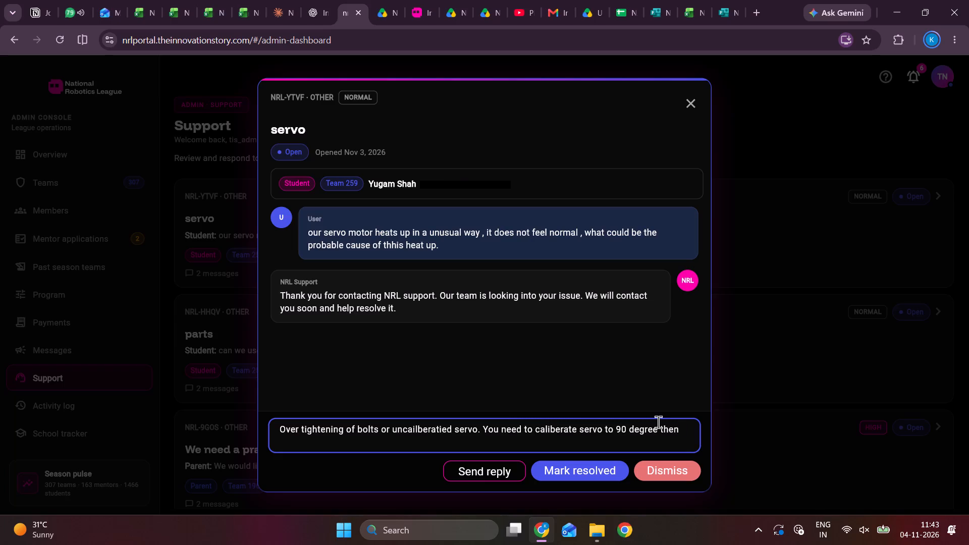
pyautogui.write('ad')
pyautogui.press('BackSpace')
pyautogui.press('BackSpace')
pyautogui.write('moun t')
pyautogui.press('BackSpace')
pyautogui.press('BackSpace')
pyautogui.write('t the mechanism on it.')
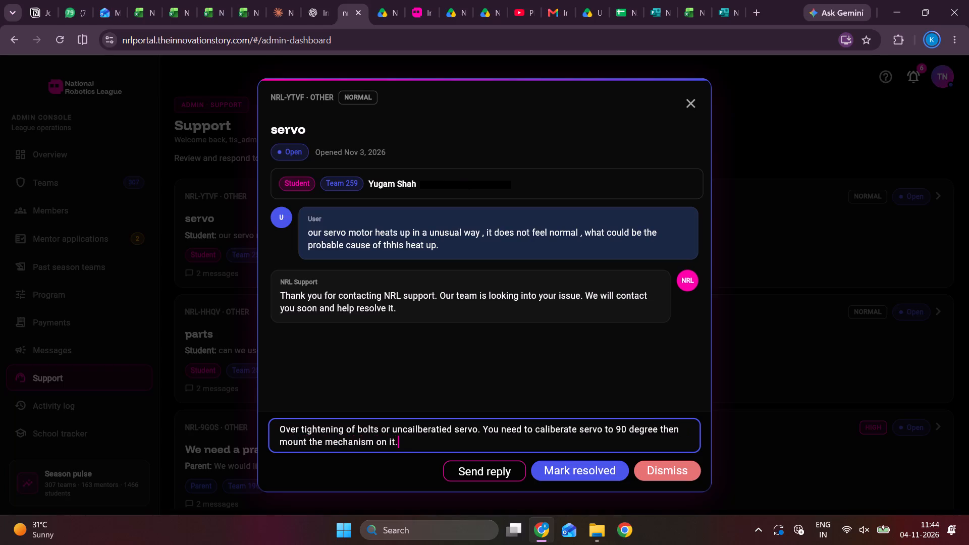
pyautogui.press('space')
pyautogui.click(489, 465)
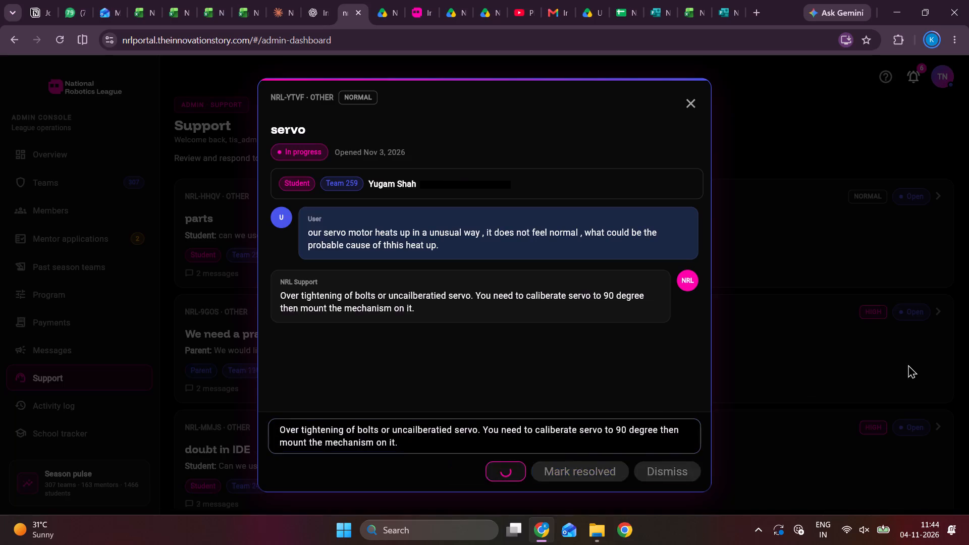
pyautogui.click(908, 364)
# Open the practise arena ticket and write the reply "You will be able to book the practice slots on the regionals day itself.".
pyautogui.click(458, 339)
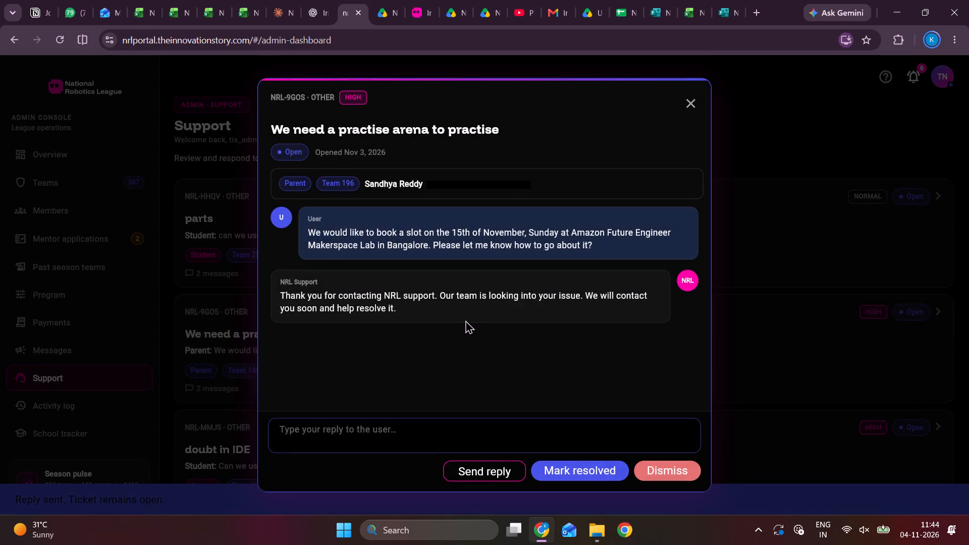
pyautogui.click(374, 431)
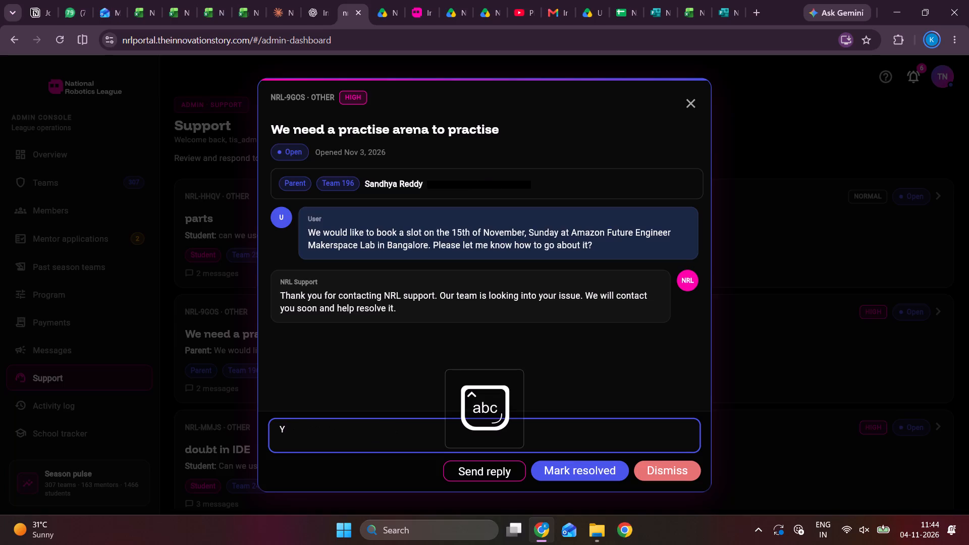
pyautogui.write('ou')
pyautogui.press('space')
pyautogui.write('will be')
pyautogui.press('space')
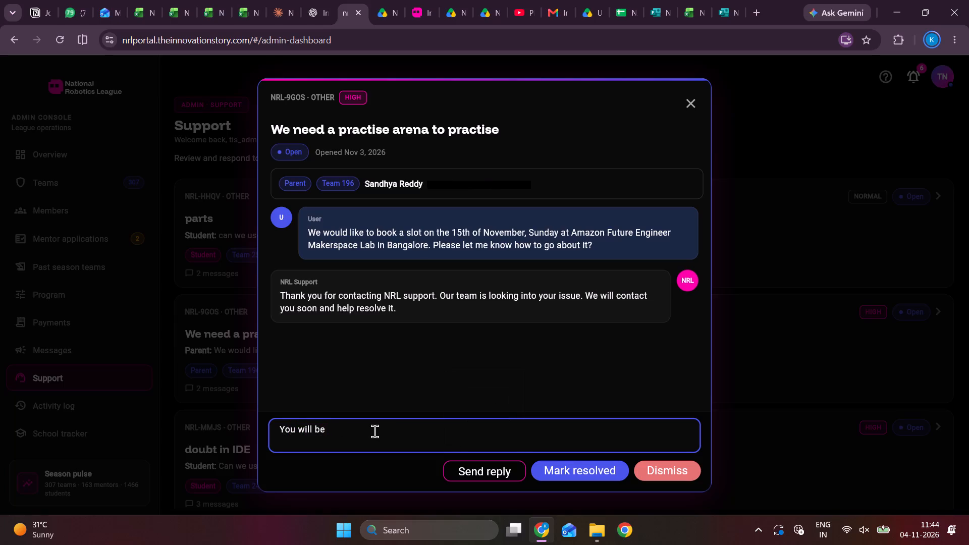
pyautogui.write('abke')
pyautogui.press('BackSpace')
pyautogui.press('BackSpace')
pyautogui.write('le to')
pyautogui.press('space')
pyautogui.write('book the practice slots on the com')
pyautogui.press('BackSpace')
pyautogui.press('BackSpace')
pyautogui.press('BackSpace')
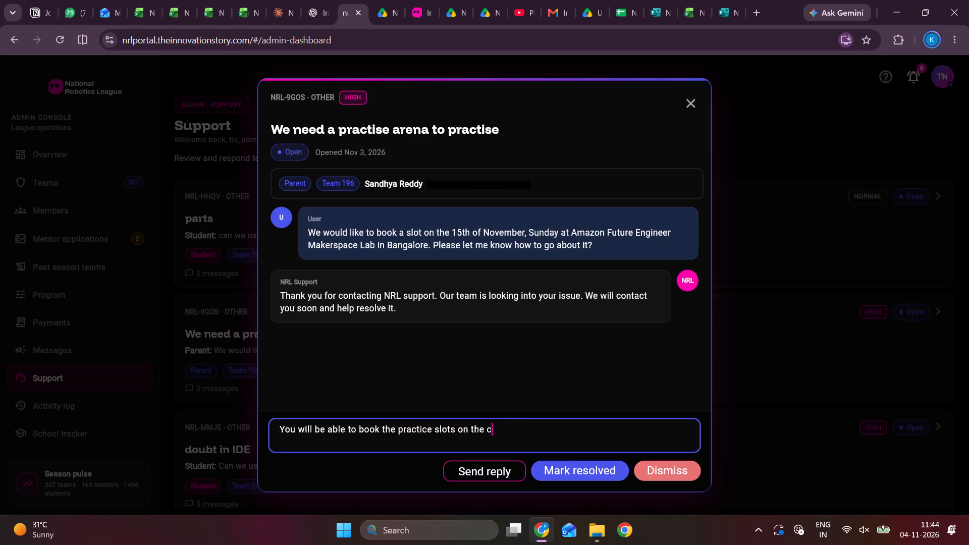
pyautogui.write('regionals')
pyautogui.press('space')
pyautogui.press('BackSpace')
pyautogui.press('BackSpace')
pyautogui.write('s day itse;f')
pyautogui.press('BackSpace')
pyautogui.press('BackSpace')
pyautogui.write('llf')
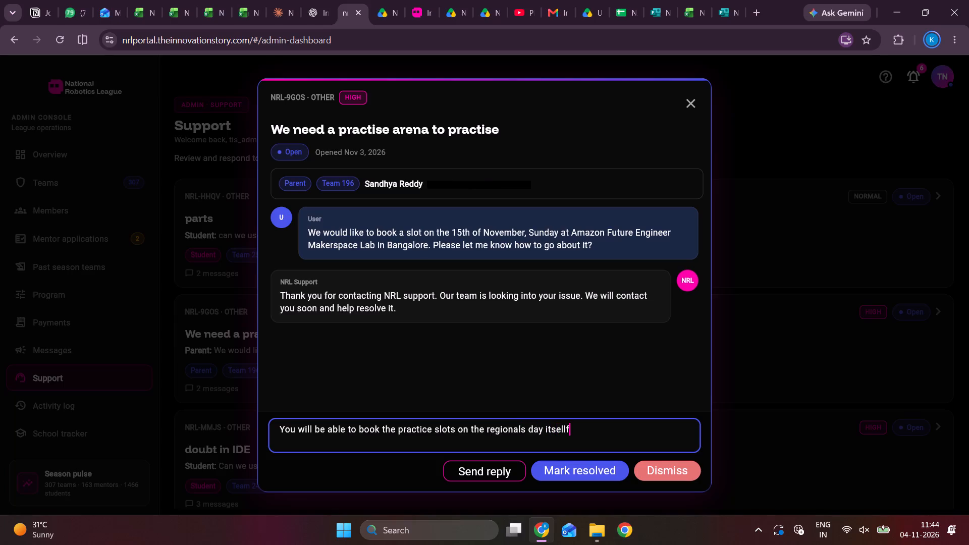
pyautogui.press('BackSpace')
pyautogui.press('BackSpace')
pyautogui.press('g')
pyautogui.press('BackSpace')
pyautogui.press('f')
pyautogui.press('.')
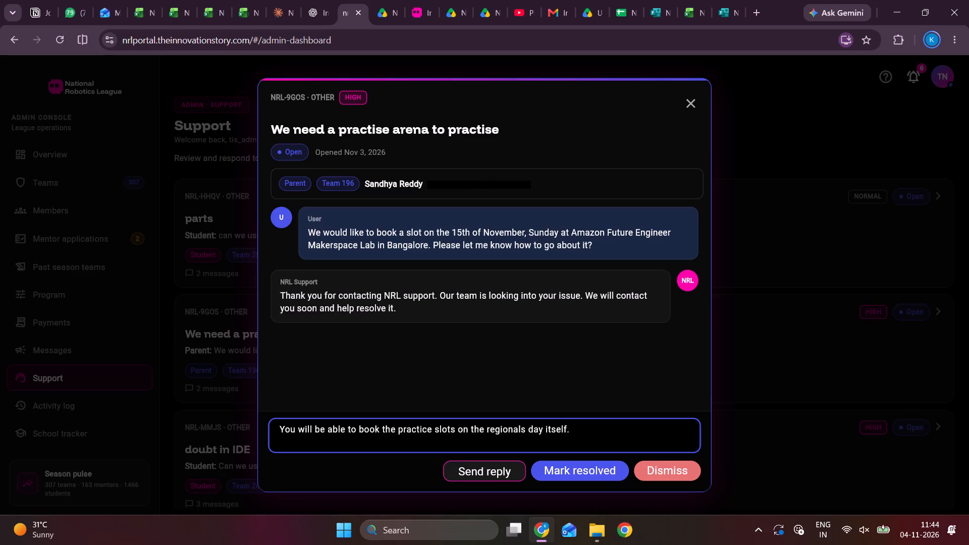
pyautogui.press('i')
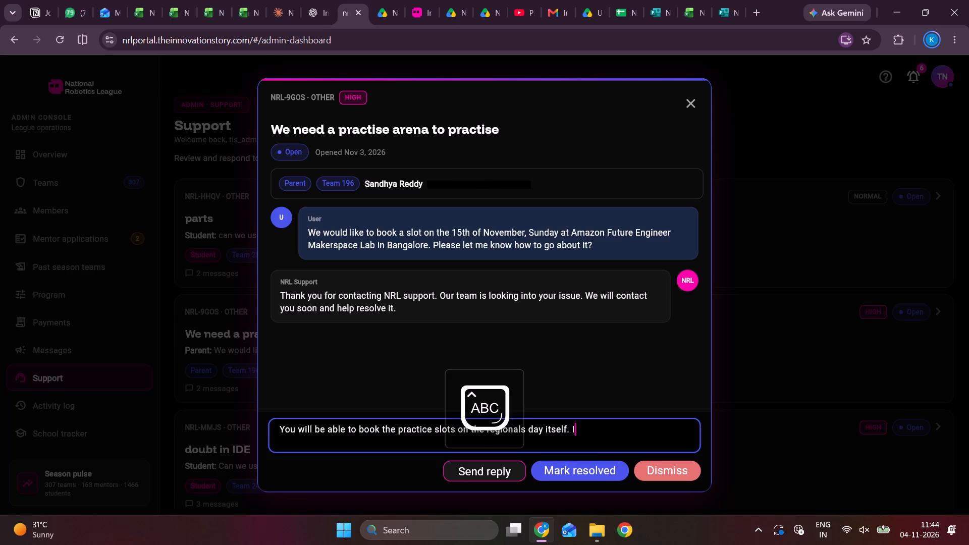
# Remove the stray trailing letter from the practise arena reply, send it, and mark the ticket as resolved.
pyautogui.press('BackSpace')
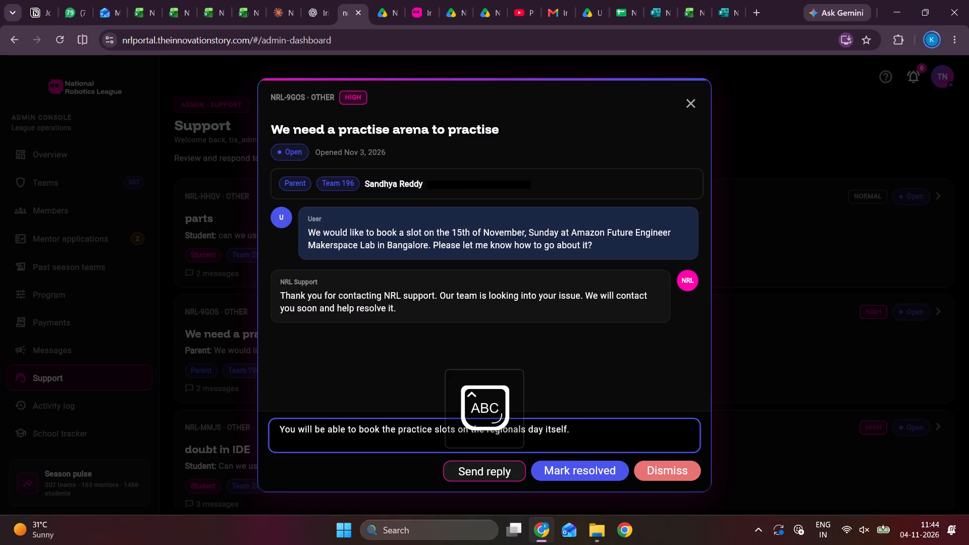
pyautogui.click(448, 474)
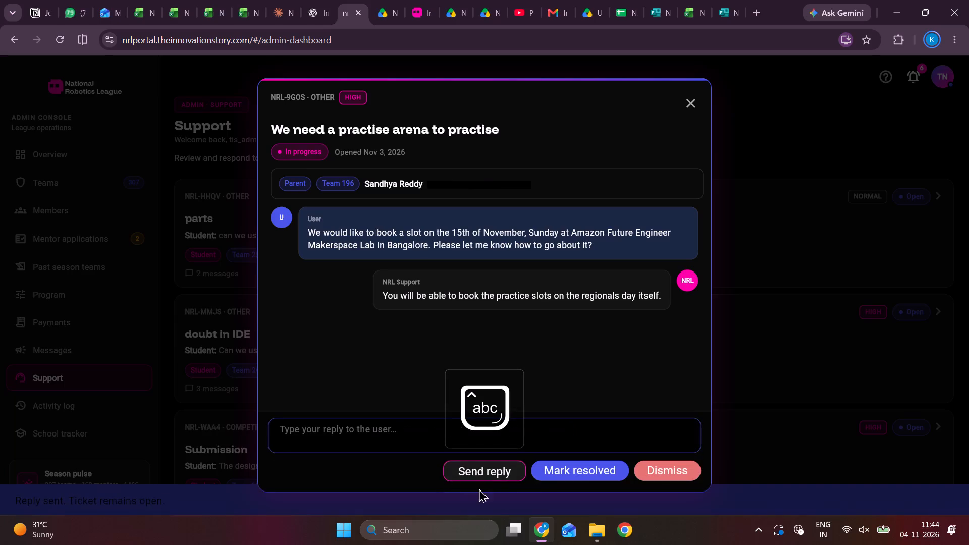
pyautogui.click(544, 475)
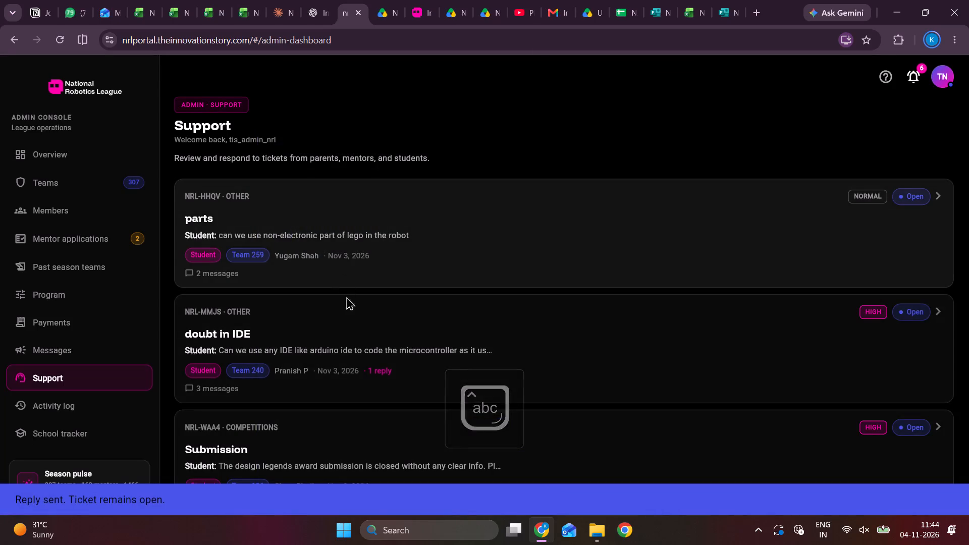
# Open the "parts" ticket from Team 259 about using non-electronic lego parts in the robot.
pyautogui.click(350, 272)
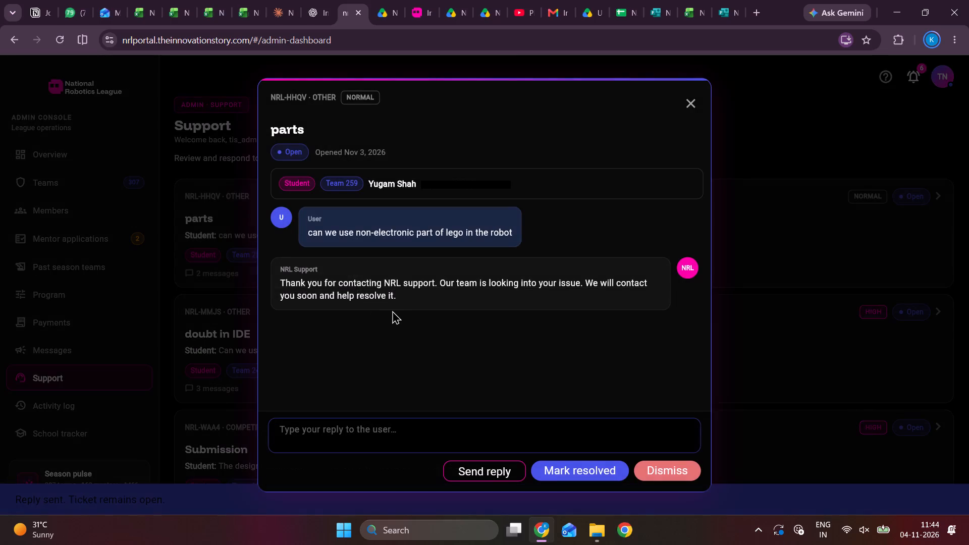
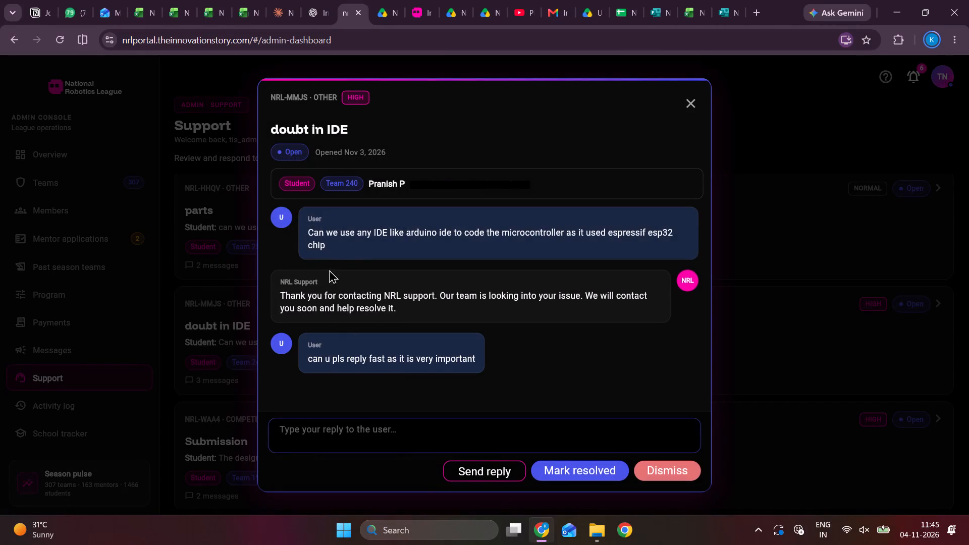
# Write a reply beginning "No you cannot" in the doubt in IDE ticket.
pyautogui.click(395, 425)
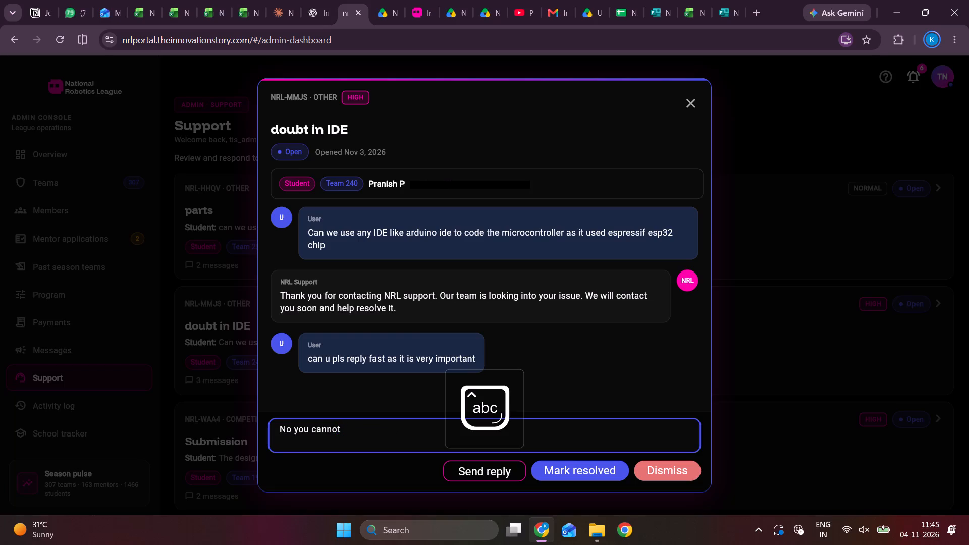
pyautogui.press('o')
pyautogui.press('BackSpace')
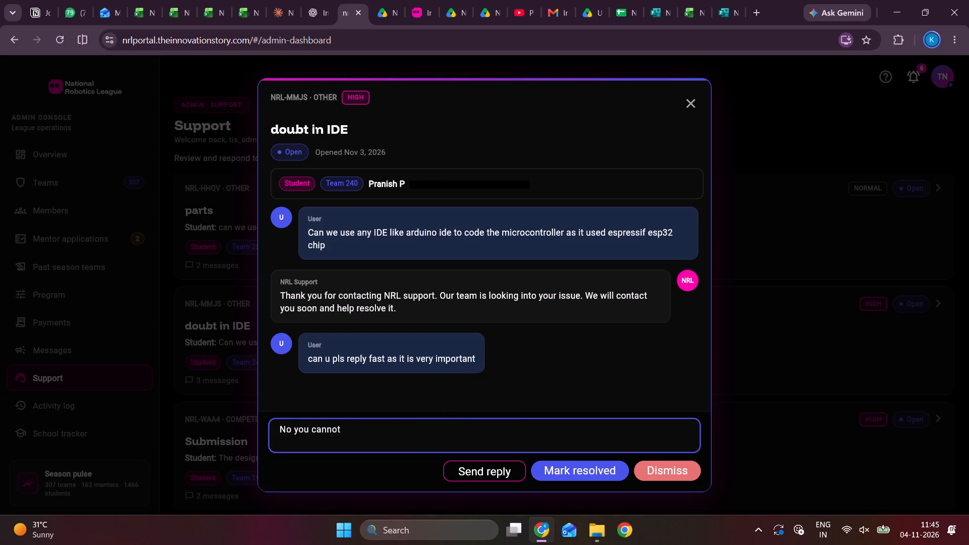
# Continue the reply on the doubt in IDE ticket to read "No you cannot use anythin except VSCode".
pyautogui.write('ue')
pyautogui.press('BackSpace')
pyautogui.write('se anythin except')
pyautogui.press('space')
pyautogui.press('n')
pyautogui.press('BackSpace')
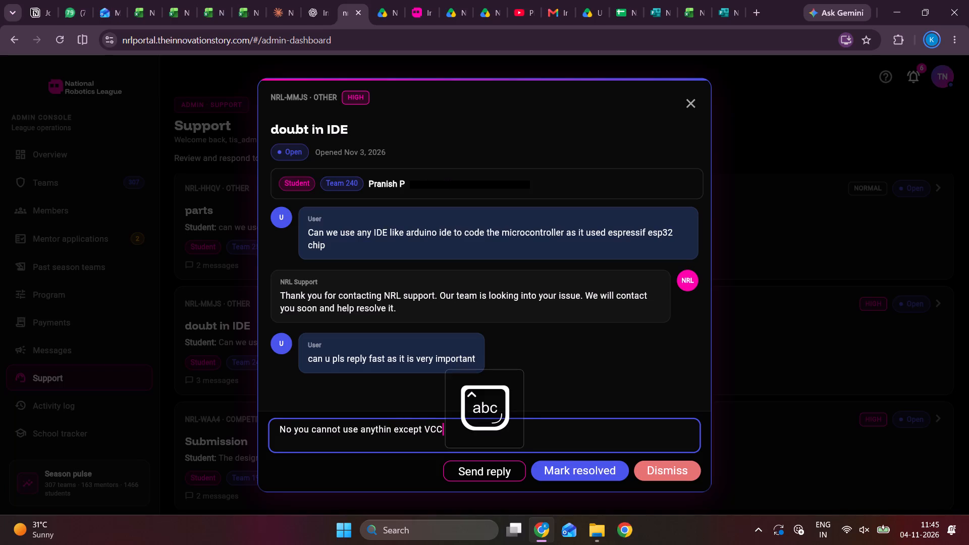
pyautogui.write('ode')
pyautogui.press('space')
pyautogui.press('Left')
pyautogui.press('Left')
pyautogui.press('Left')
pyautogui.press('Left')
pyautogui.press('Left')
# Finish the IDE reply with "with PlatformIO extension", send it, and mark the ticket resolved.
pyautogui.click(476, 432)
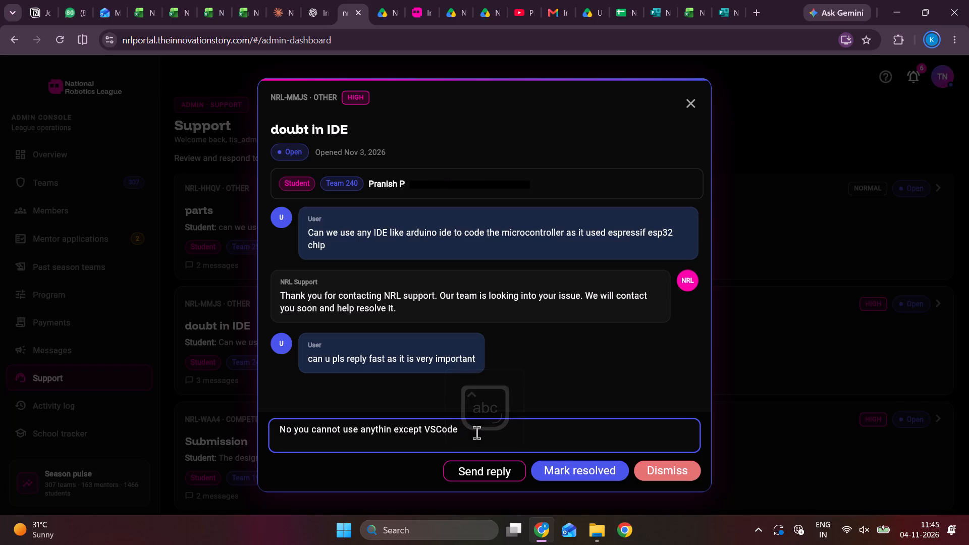
pyautogui.write('and')
pyautogui.press('space')
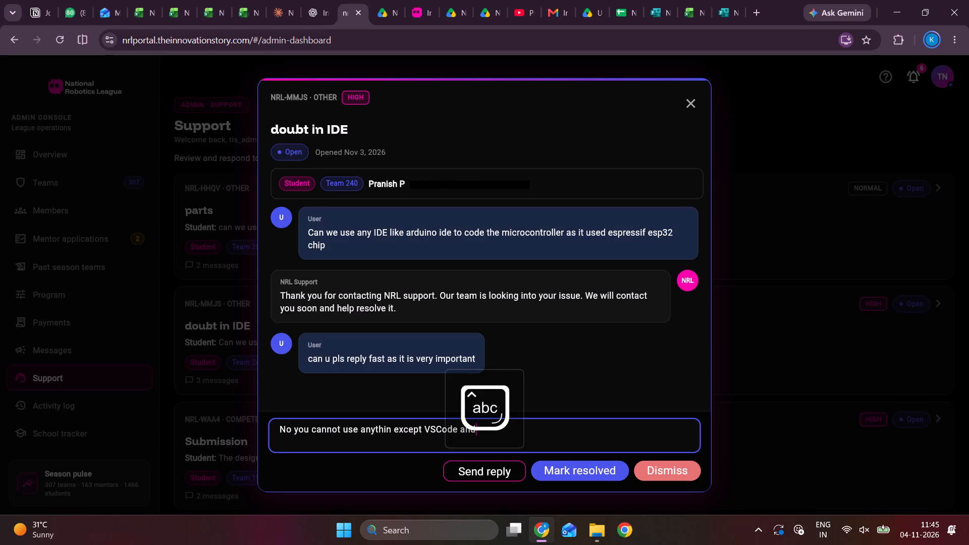
pyautogui.press('BackSpace')
pyautogui.press('BackSpace')
pyautogui.press('BackSpace')
pyautogui.write('with')
pyautogui.press('space')
pyautogui.write('larf')
pyautogui.press('BackSpace')
pyautogui.press('BackSpace')
pyautogui.write('tfo')
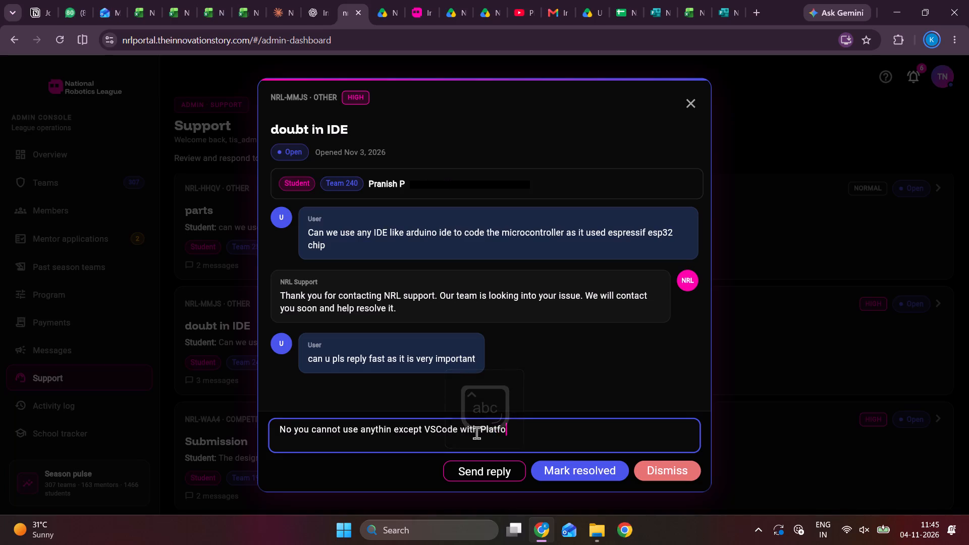
pyautogui.write('rm')
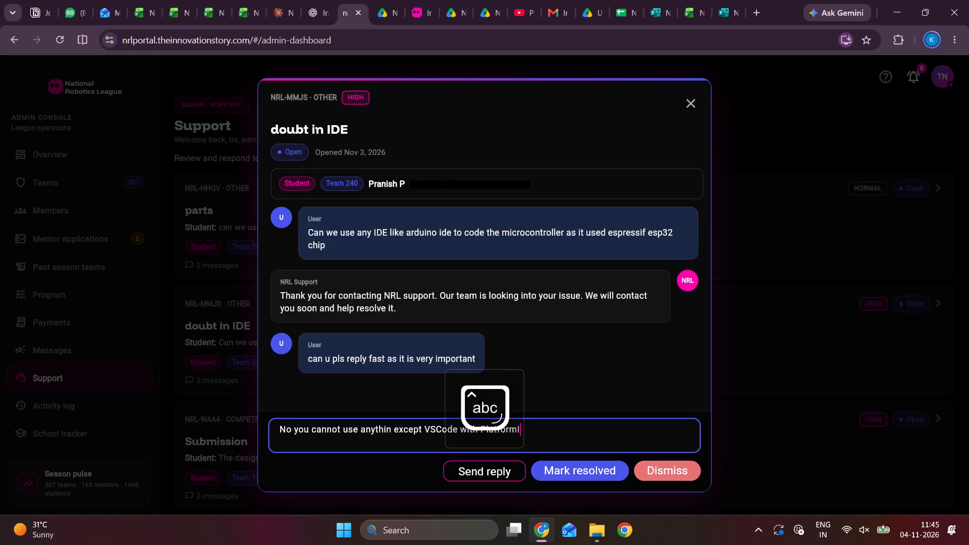
pyautogui.press('o')
pyautogui.write('extensio')
pyautogui.press('space')
pyautogui.press('BackSpace')
pyautogui.press('n')
pyautogui.click(449, 464)
pyautogui.click(585, 465)
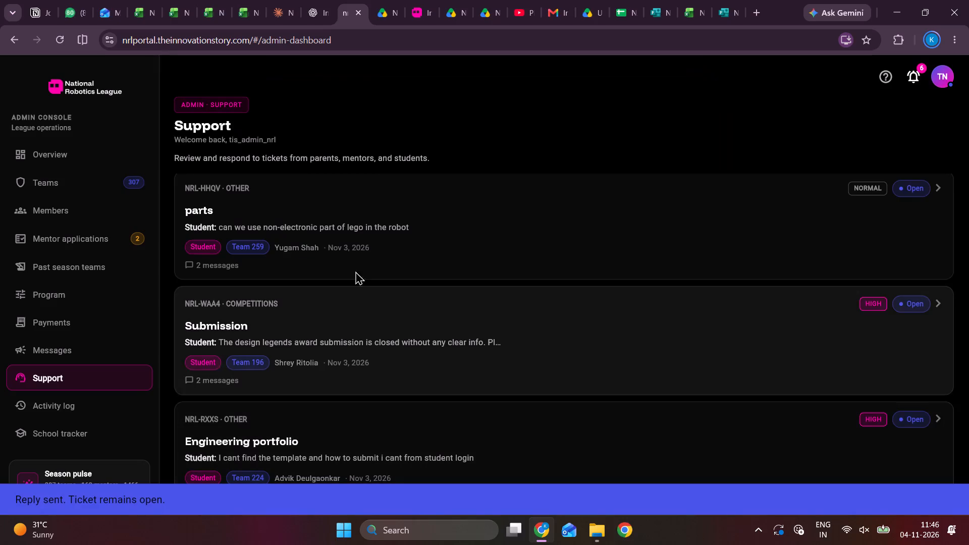
# Open the Engineering portfolio ticket and start the reply "You mentor need to assign role of Submitter to one of th teams".
pyautogui.click(390, 315)
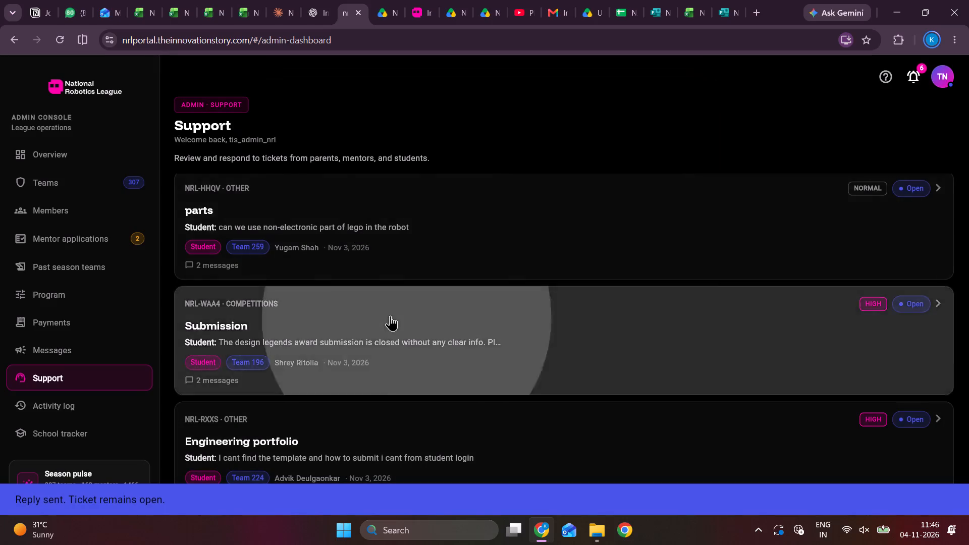
pyautogui.click(747, 290)
pyautogui.scroll(-1, 527, 384)
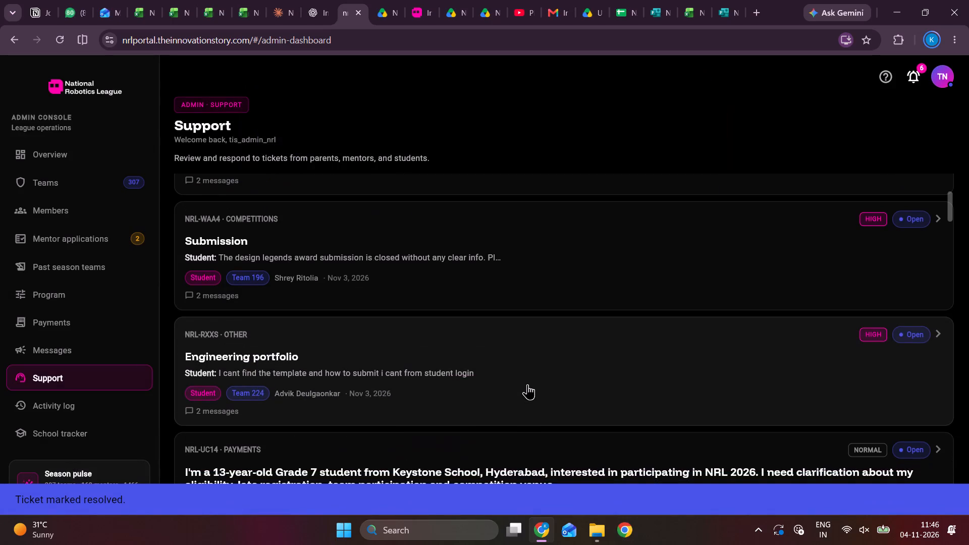
pyautogui.click(527, 384)
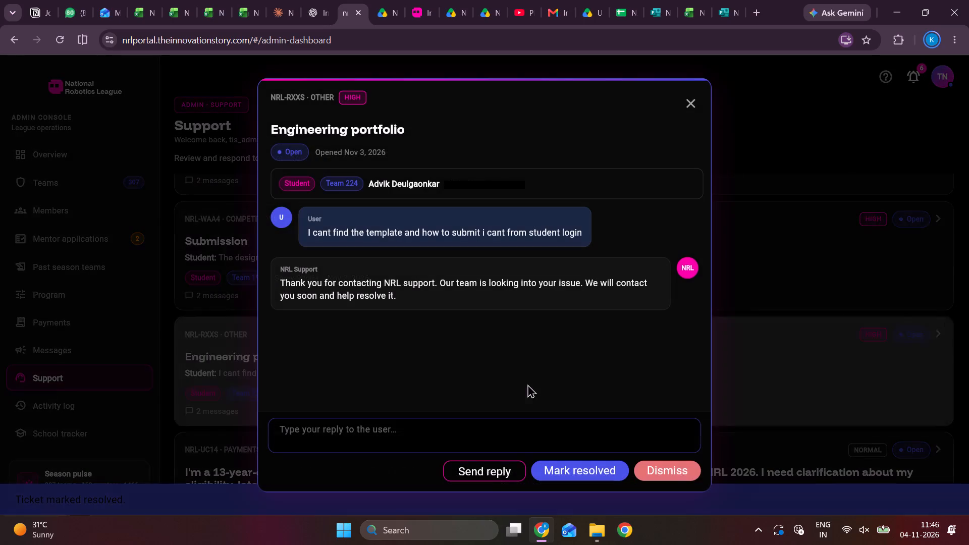
pyautogui.click(531, 430)
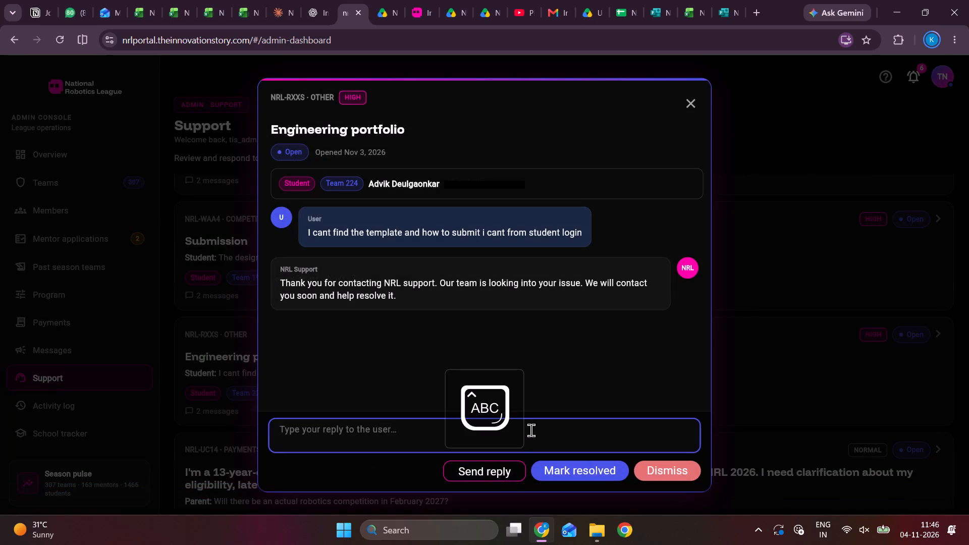
pyautogui.press('BackSpace')
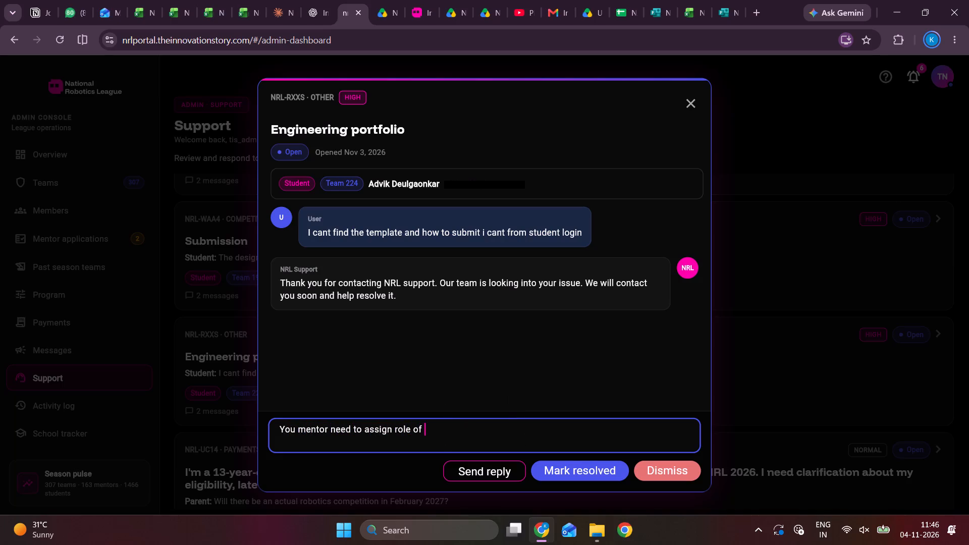
pyautogui.write('ubmitter to omne of')
pyautogui.press('space')
pyautogui.press('BackSpace')
pyautogui.press('BackSpace')
pyautogui.press('BackSpace')
pyautogui.press('BackSpace')
pyautogui.press('BackSpace')
pyautogui.press('BackSpace')
pyautogui.press('BackSpace')
pyautogui.write('ne of th teams')
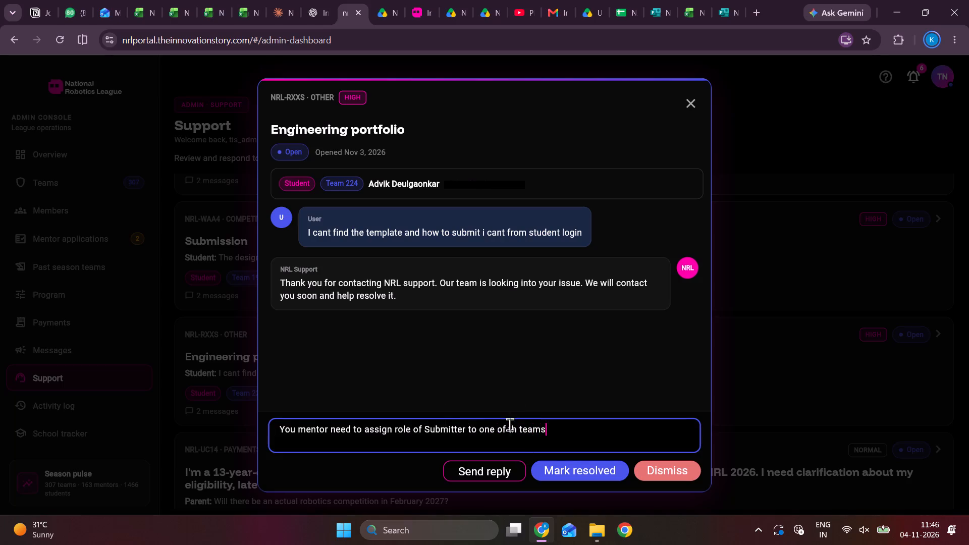
# Correct the misspelled "th" to "the" in the Engineering portfolio reply.
pyautogui.click(514, 428)
pyautogui.press('s')
pyautogui.press('BackSpace')
pyautogui.press('Up')
pyautogui.press('e')
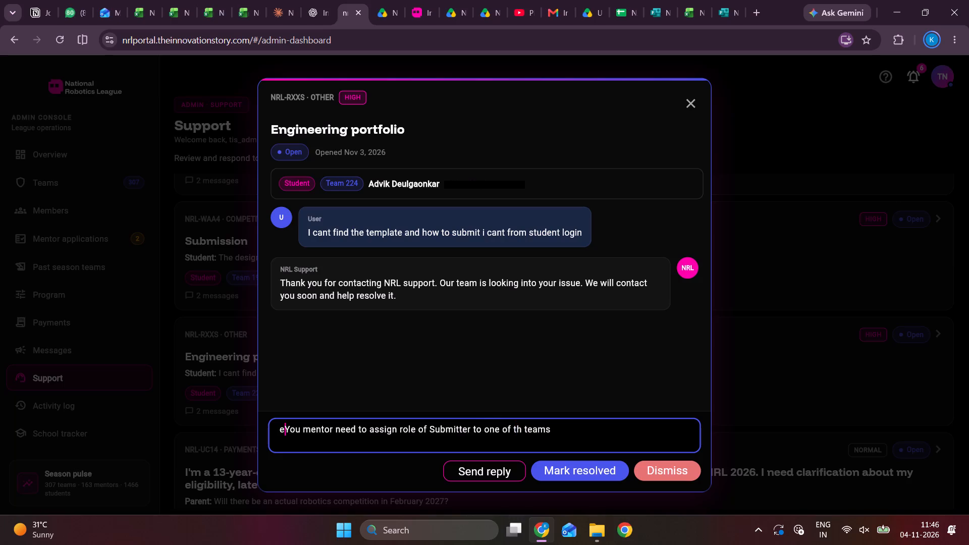
pyautogui.press('BackSpace')
pyautogui.press('Left')
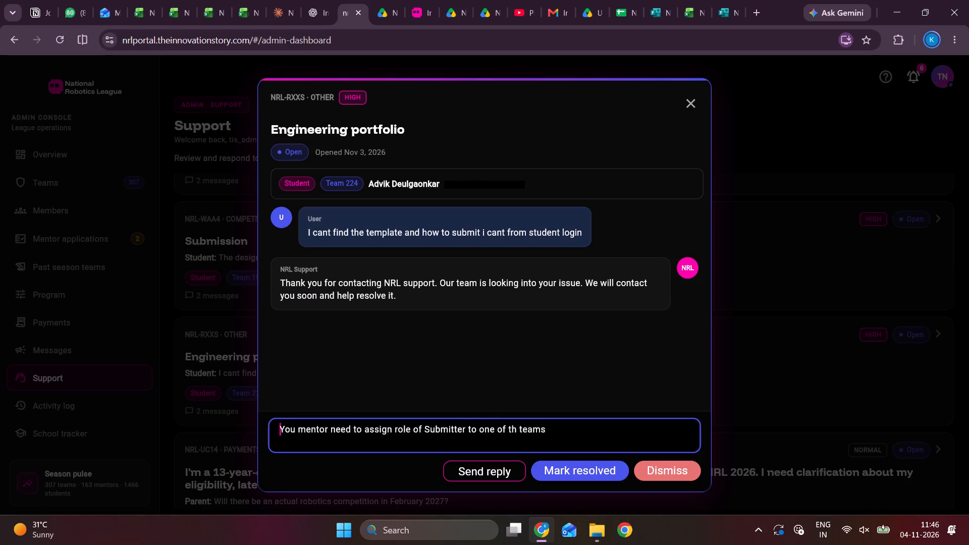
pyautogui.press('Right')
pyautogui.press('Right')
pyautogui.press('Right')
pyautogui.press('Right')
pyautogui.press('Right')
pyautogui.press('Right')
pyautogui.press('Right')
pyautogui.press('Right')
pyautogui.press('Right')
pyautogui.press('Right')
pyautogui.press('Right')
pyautogui.press('Right')
pyautogui.press('Right')
pyautogui.press('Right')
pyautogui.press('Right')
pyautogui.press('Right')
pyautogui.press('Right')
pyautogui.press('Right')
pyautogui.press('Right')
pyautogui.press('Right')
pyautogui.press('Right')
pyautogui.press('Right')
pyautogui.press('Right')
pyautogui.press('Right')
pyautogui.press('Right')
pyautogui.press('e')
# Change "teams" at the end of the reply to "team members and when then".
pyautogui.click(597, 433)
pyautogui.press('=')
pyautogui.press('BackSpace')
pyautogui.press('BackSpace')
pyautogui.press('space')
pyautogui.write('members and')
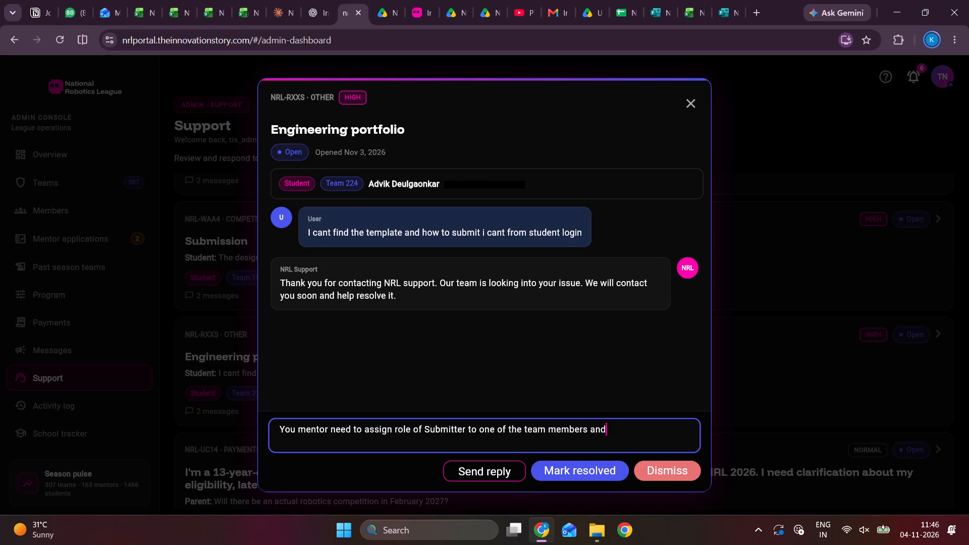
pyautogui.press('BackSpace')
pyautogui.write('d when y')
pyautogui.press('BackSpace')
pyautogui.write('then')
pyautogui.press('space')
# Continue the Engineering portfolio reply with "submitter log in to the portal".
pyautogui.press('a')
pyautogui.press('BackSpace')
pyautogui.write('submitter lg')
pyautogui.press('BackSpace')
pyautogui.press('o')
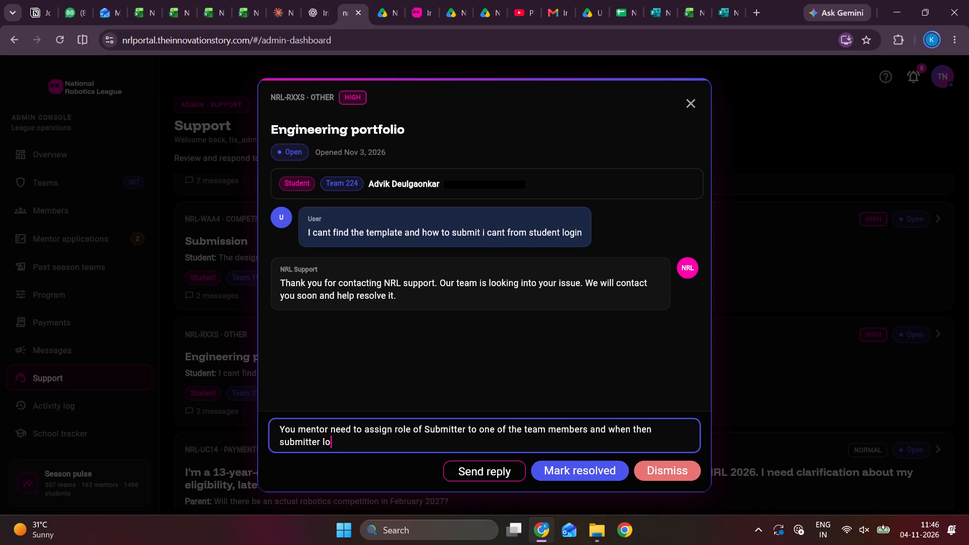
pyautogui.write('g in tot')
pyautogui.press('space')
pyautogui.press('BackSpace')
pyautogui.press('BackSpace')
pyautogui.press('space')
pyautogui.write('the portal the m')
pyautogui.press('BackSpace')
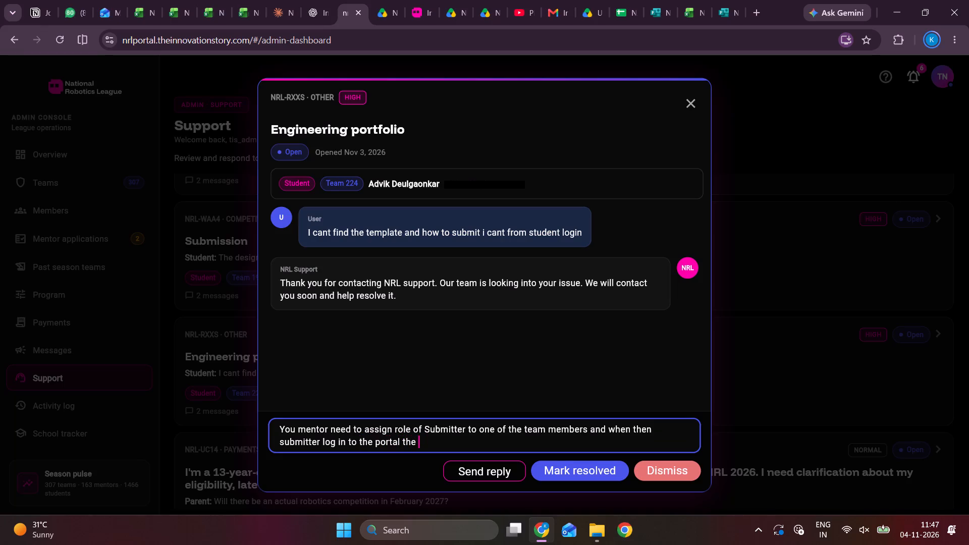
pyautogui.press('BackSpace')
pyautogui.press('BackSpace')
pyautogui.press('BackSpace')
pyautogui.press('BackSpace')
# Add "they should be able to see the awards submission section with google forms" to the Engineering portfolio reply.
pyautogui.write('they should e')
pyautogui.press('BackSpace')
pyautogui.write('be able to see')
pyautogui.press('space')
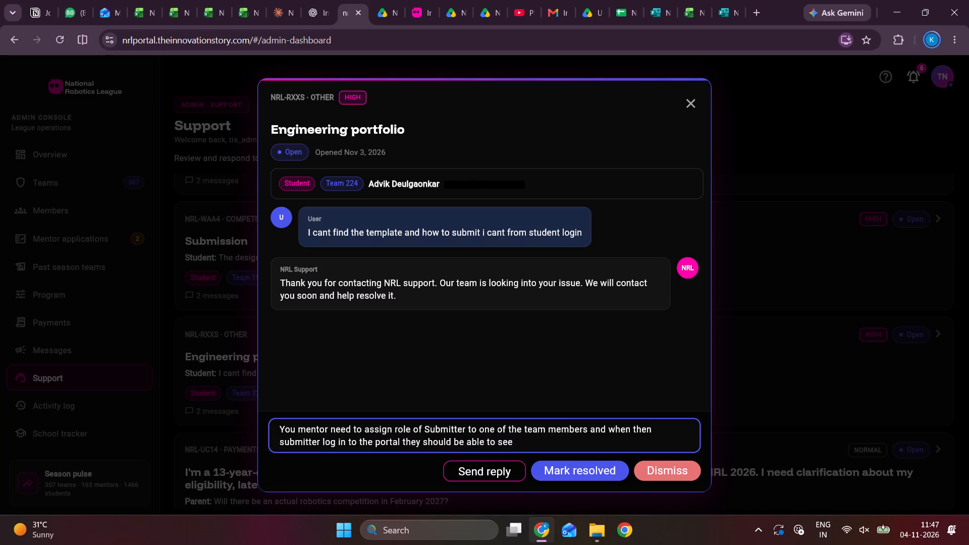
pyautogui.write('the')
pyautogui.press('space')
pyautogui.write('awards submission sectin')
pyautogui.press('BackSpace')
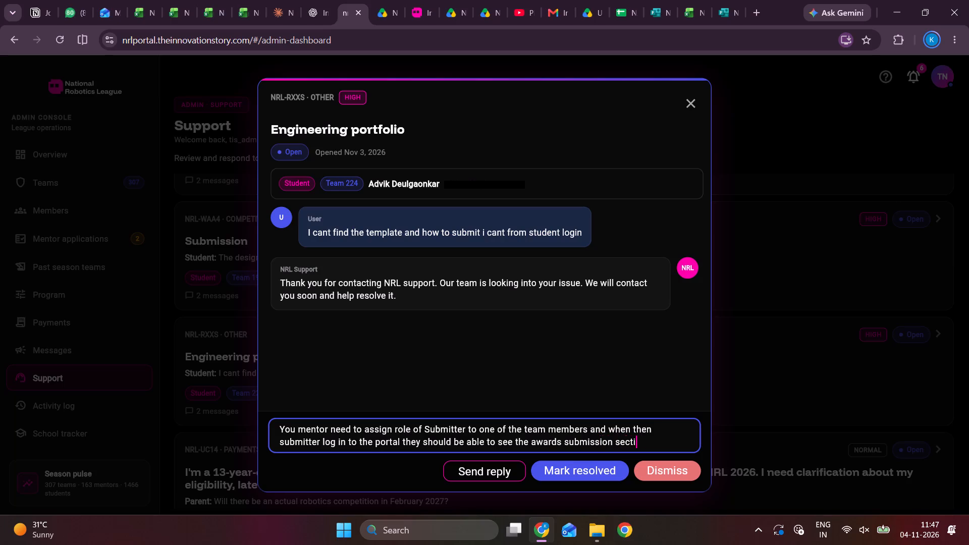
pyautogui.write('on with google forms')
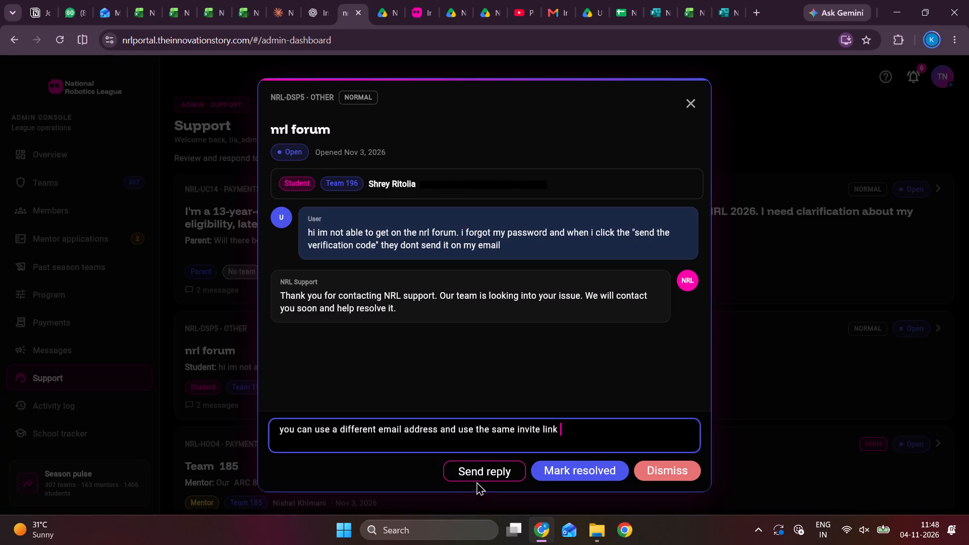
# Finish the nrl forum ticket reply with "to join again.", send it, and leave the ticket.
pyautogui.write('to join again.')
pyautogui.press('space')
pyautogui.press('Return')
pyautogui.click(507, 482)
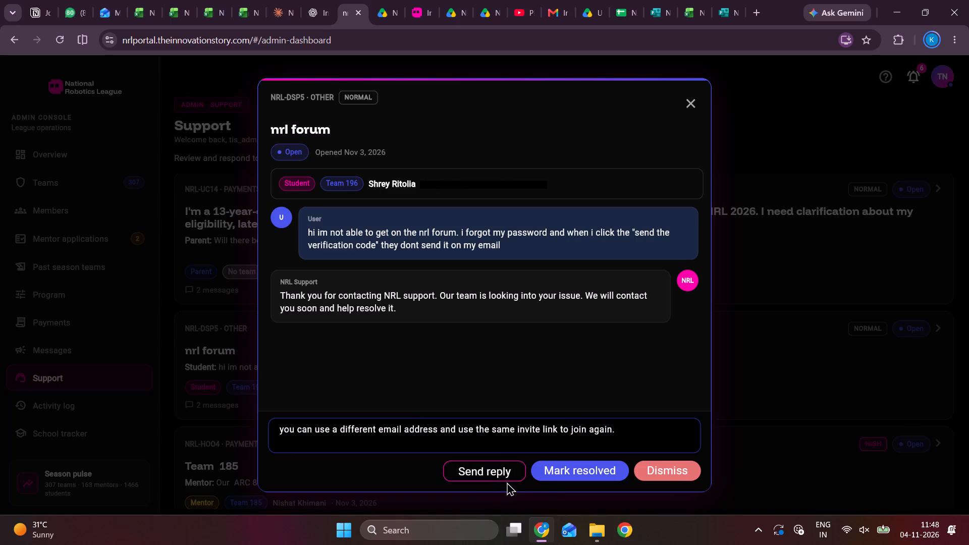
pyautogui.click(491, 469)
pyautogui.click(749, 396)
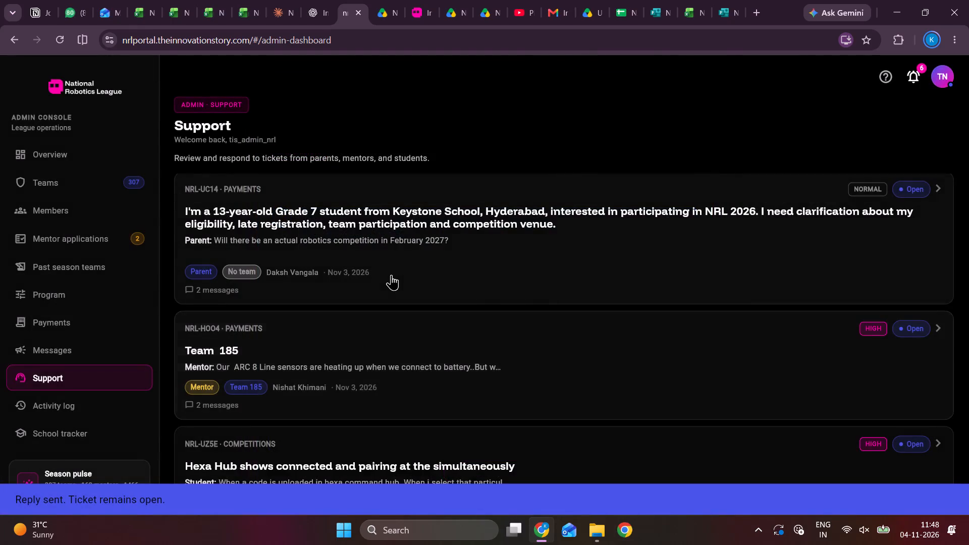
# Open the Team 185 ticket about ARC 8 Line sensors heating up and start the reply with "How are you".
pyautogui.scroll(-2, 391, 275)
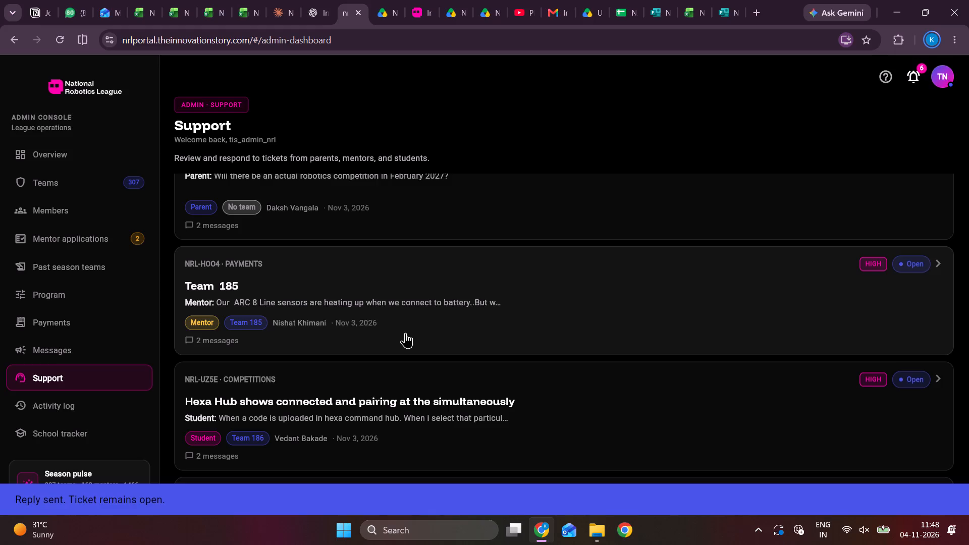
pyautogui.click(405, 333)
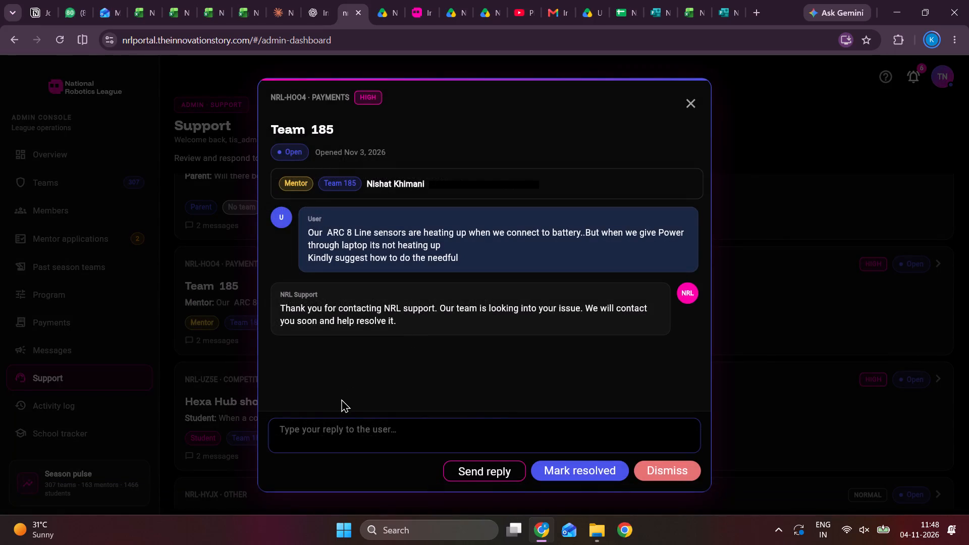
pyautogui.click(348, 426)
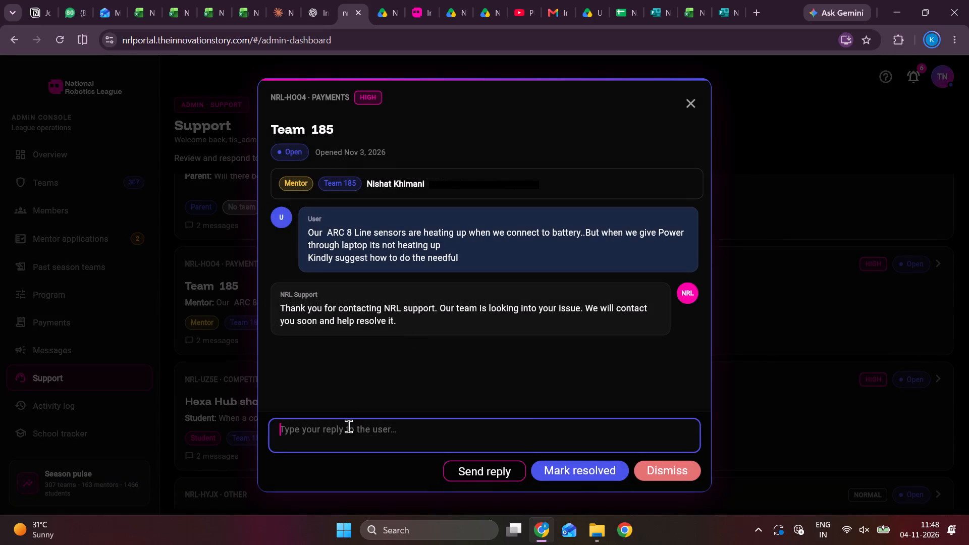
pyautogui.write('pw')
pyautogui.press('BackSpace')
pyautogui.write('o=')
pyautogui.press('BackSpace')
pyautogui.press('BackSpace')
pyautogui.press('BackSpace')
pyautogui.write('ow are')
pyautogui.press('space')
pyautogui.press('o')
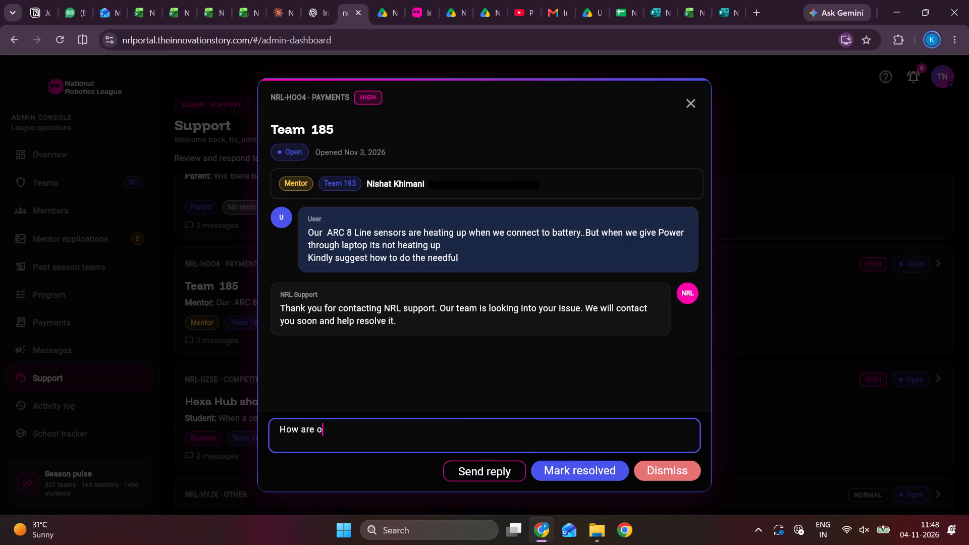
pyautogui.press('BackSpace')
pyautogui.write('you')
pyautogui.press('space')
# Continue the Team 185 reply by asking about connecting the sensor to the command hub.
pyautogui.write('con')
pyautogui.write('necting the sen')
pyautogui.press('BackSpace')
pyautogui.write('nsor to the commad')
pyautogui.press('space')
pyautogui.press('BackSpace')
pyautogui.press('BackSpace')
pyautogui.press('BackSpace')
pyautogui.write('nd hub')
# Reword the end of the Team 185 reply to "the HEXA Command Hub", send it, and leave the ticket.
pyautogui.press('BackSpace')
pyautogui.press('BackSpace')
pyautogui.press('BackSpace')
pyautogui.press('BackSpace')
pyautogui.press('BackSpace')
pyautogui.press('BackSpace')
pyautogui.press('BackSpace')
pyautogui.press('BackSpace')
pyautogui.press('BackSpace')
pyautogui.press('BackSpace')
pyautogui.press('BackSpace')
pyautogui.press('BackSpace')
pyautogui.press('BackSpace')
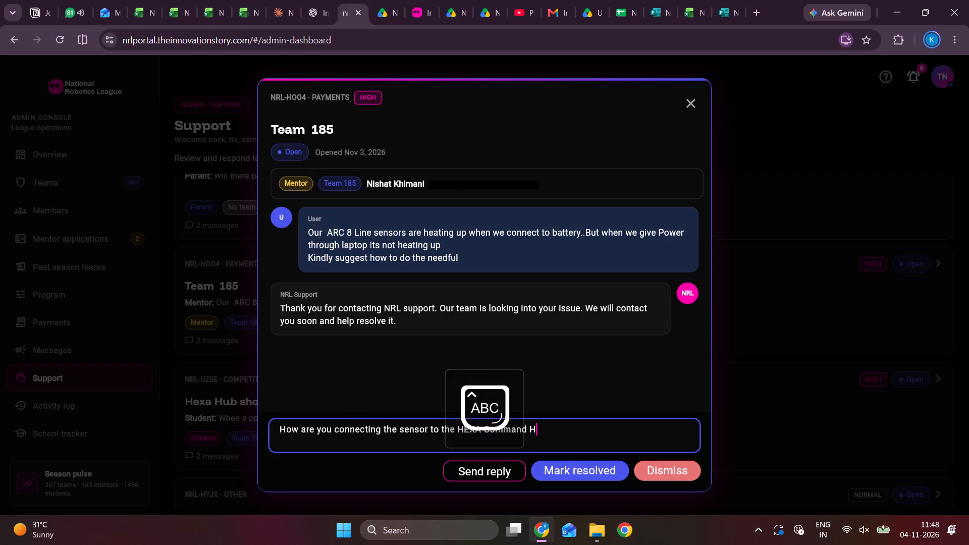
pyautogui.click(452, 476)
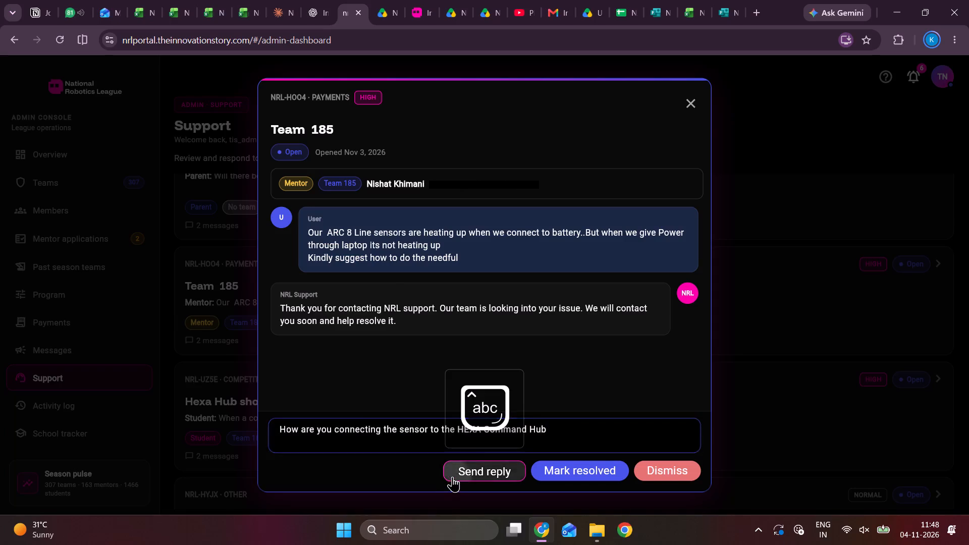
pyautogui.click(216, 391)
# Open the ticket about Hexa Hub showing connected and pairing simultaneously, and start the reply with "Can you please".
pyautogui.scroll(-1, 216, 391)
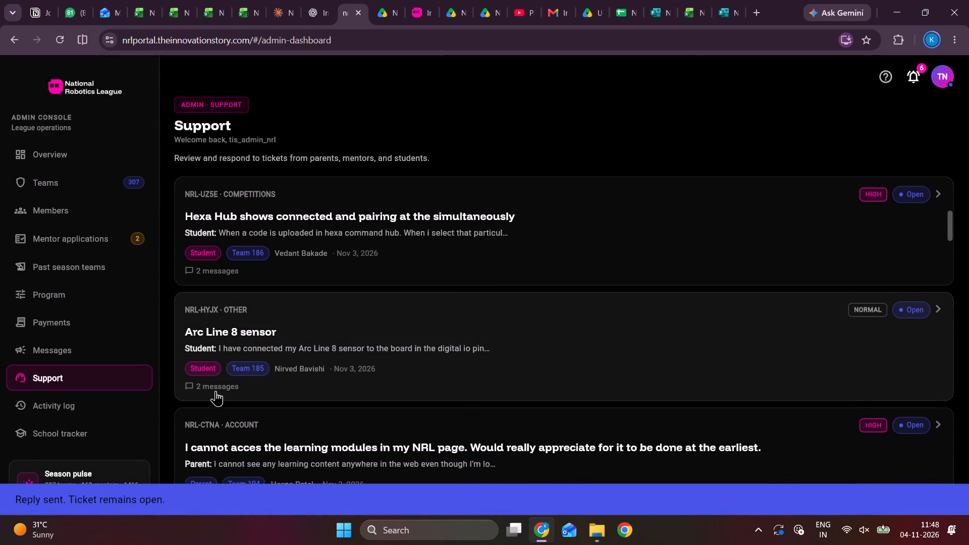
pyautogui.scroll(-2, 216, 391)
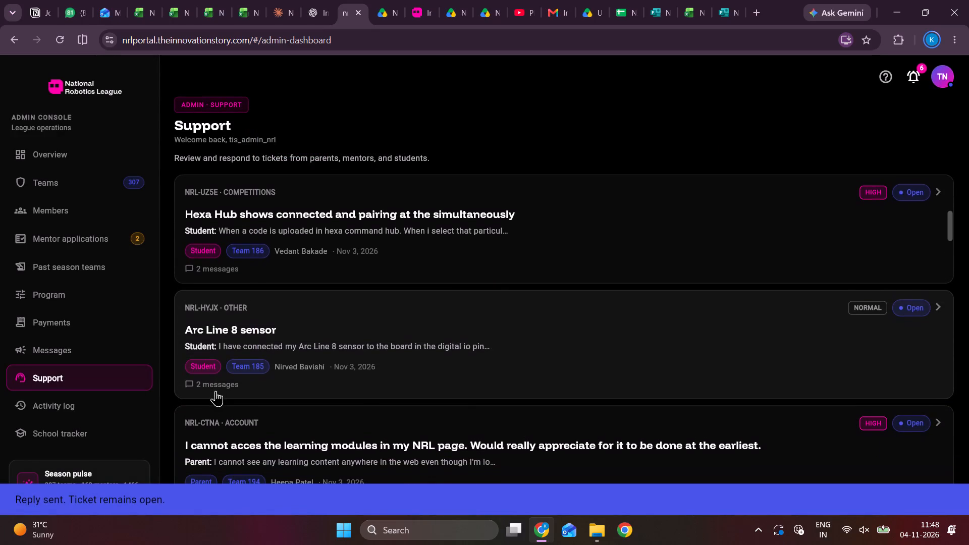
pyautogui.scroll(-1, 216, 391)
pyautogui.click(399, 200)
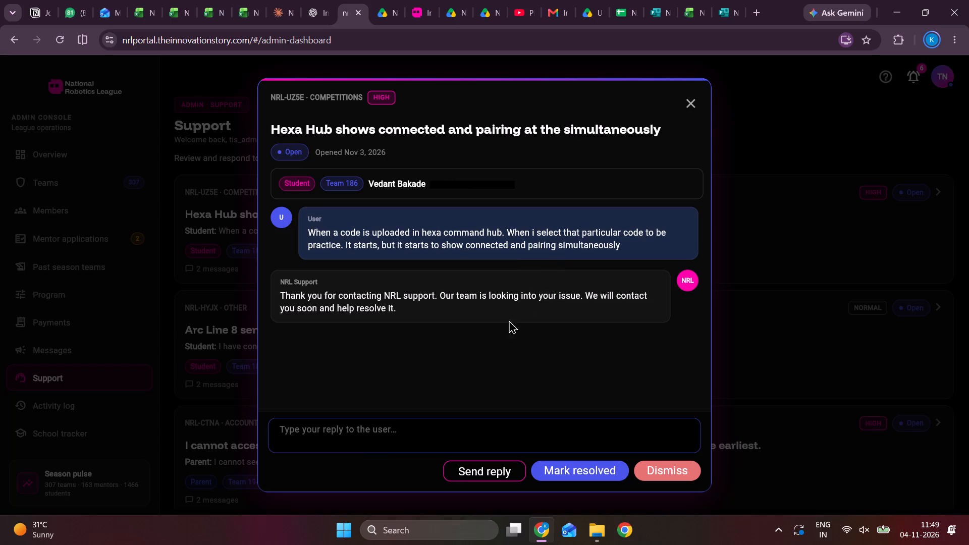
pyautogui.click(375, 437)
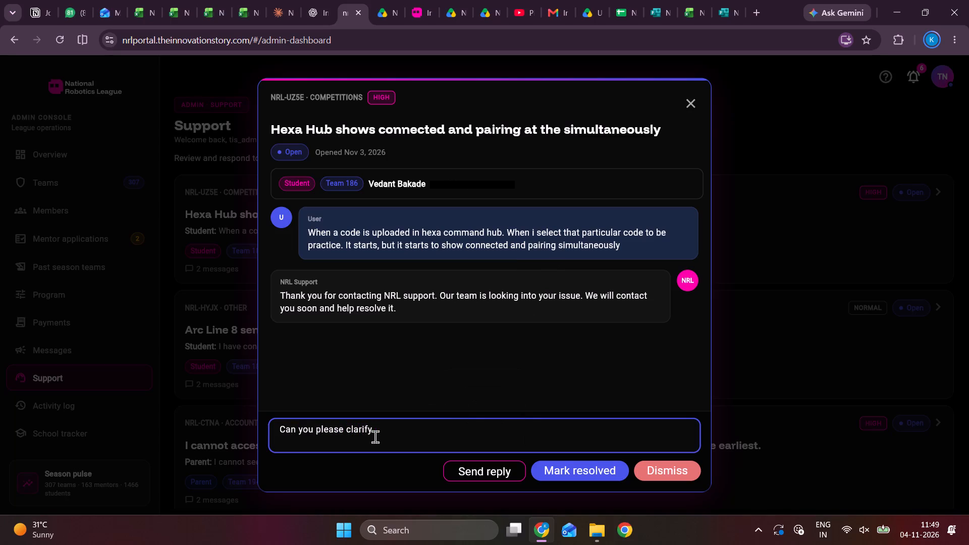
pyautogui.press('BackSpace')
pyautogui.press('BackSpace')
pyautogui.press('BackSpace')
pyautogui.press('BackSpace')
pyautogui.press('BackSpace')
pyautogui.press('BackSpace')
pyautogui.press('BackSpace')
pyautogui.press('BackSpace')
# Continue the Hexa Hub reply with "provide more details. Maybe add the screenshot of the controller".
pyautogui.write('provide more detal')
pyautogui.press('BackSpace')
pyautogui.write('ils,')
pyautogui.press('BackSpace')
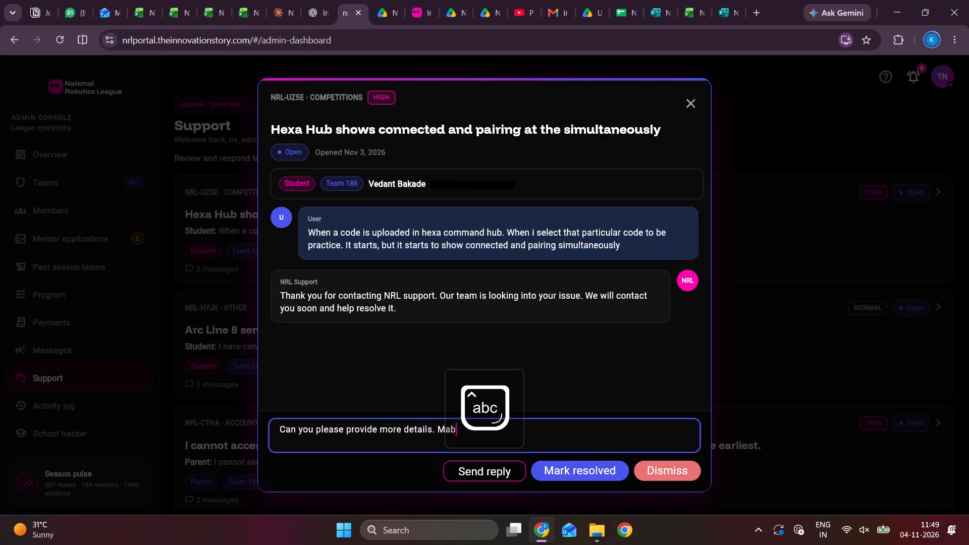
pyautogui.press('BackSpace')
pyautogui.press('BackSpace')
pyautogui.write('ybe add the screenshot of the controller')
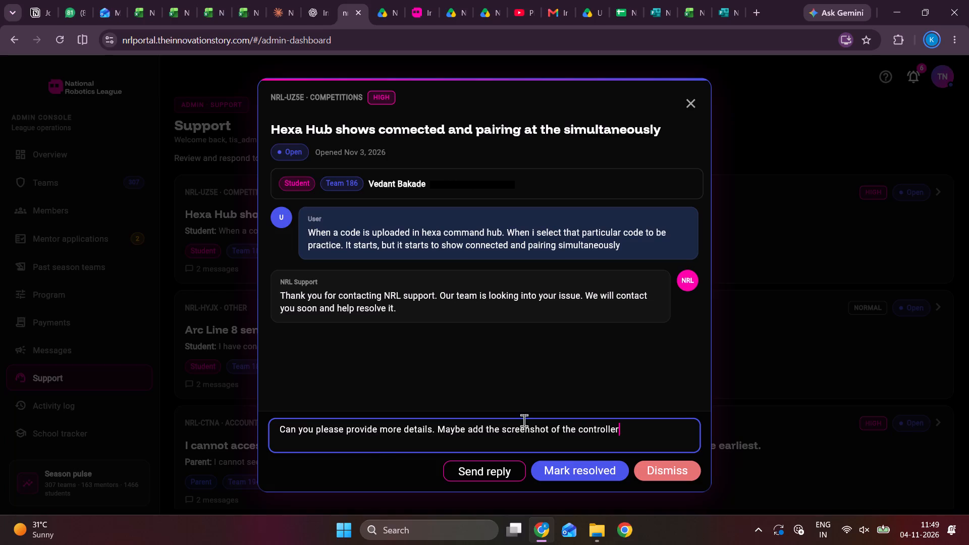
# Change "the screenshot" to "a photo" in the Hexa Hub reply, send it, and leave the ticket.
pyautogui.doubleClick(524, 422)
pyautogui.press('BackSpace')
pyautogui.press('BackSpace')
pyautogui.press('BackSpace')
pyautogui.press('BackSpace')
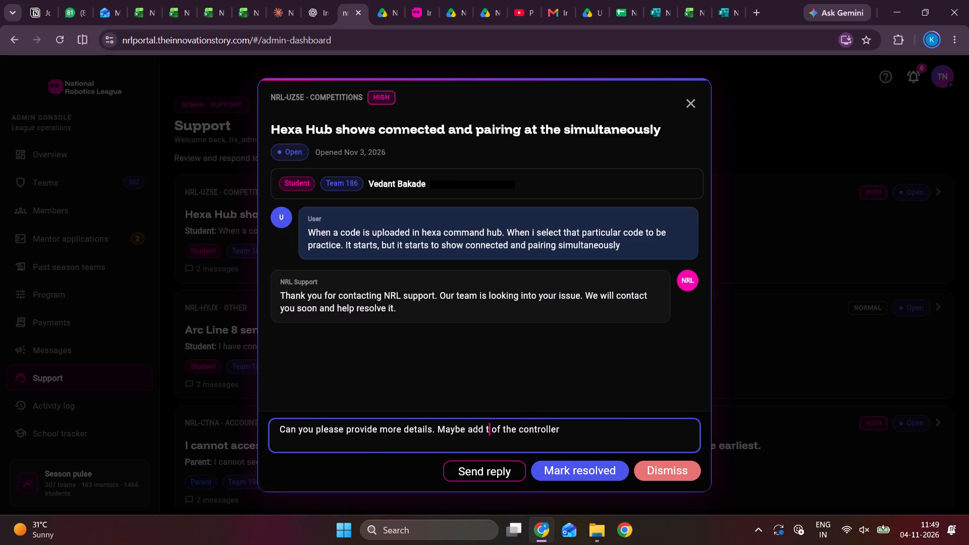
pyautogui.press('BackSpace')
pyautogui.write('a phot')
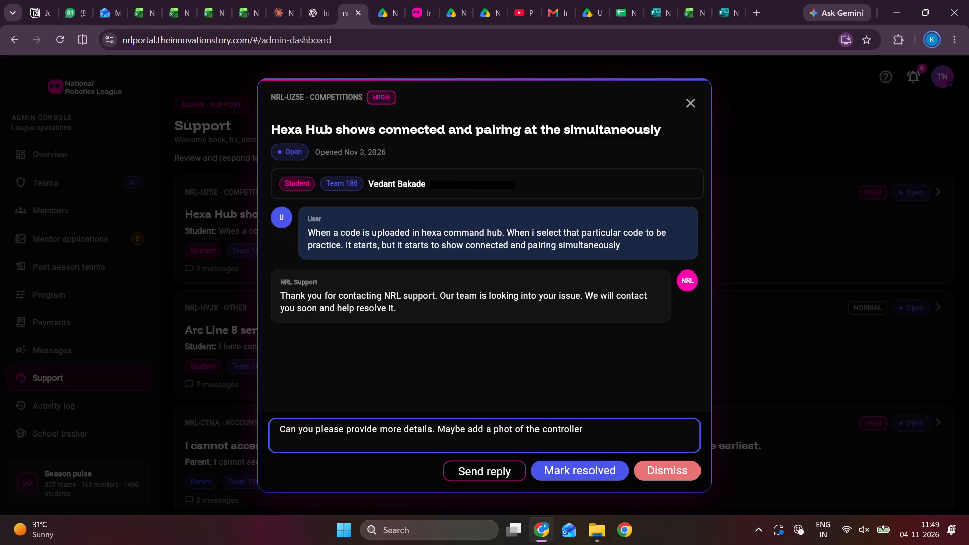
pyautogui.press('o')
pyautogui.click(519, 471)
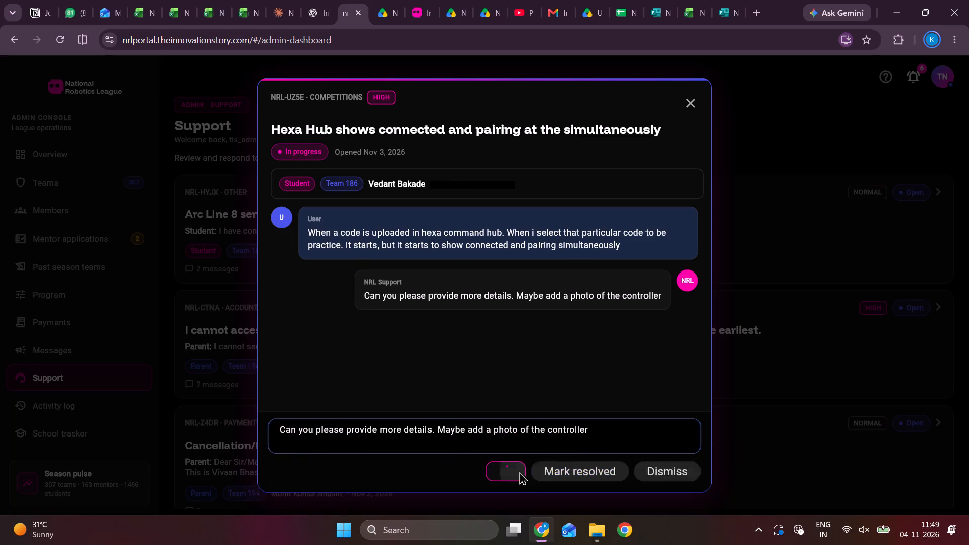
pyautogui.click(778, 358)
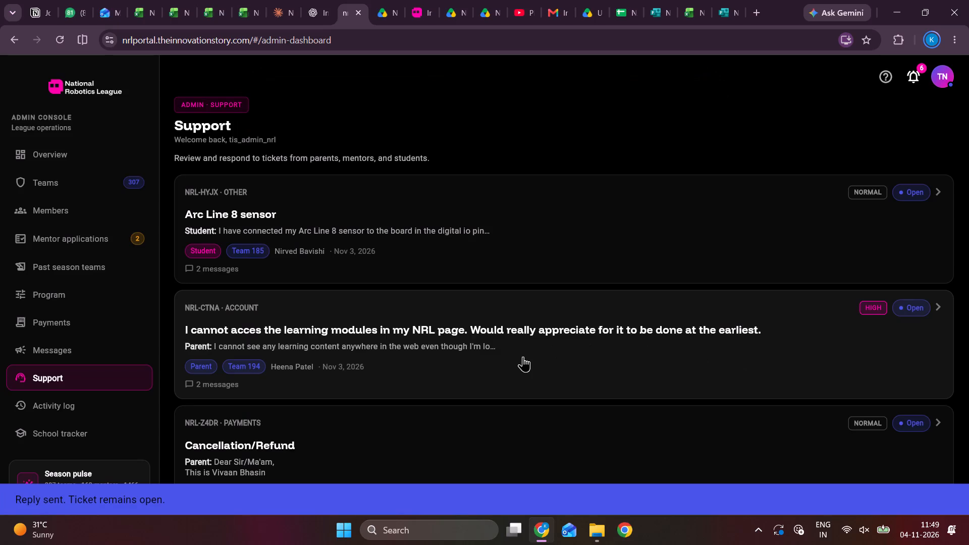
# Read the Arc Line 8 sensor ticket from Team 185 and close it without replying.
pyautogui.click(458, 254)
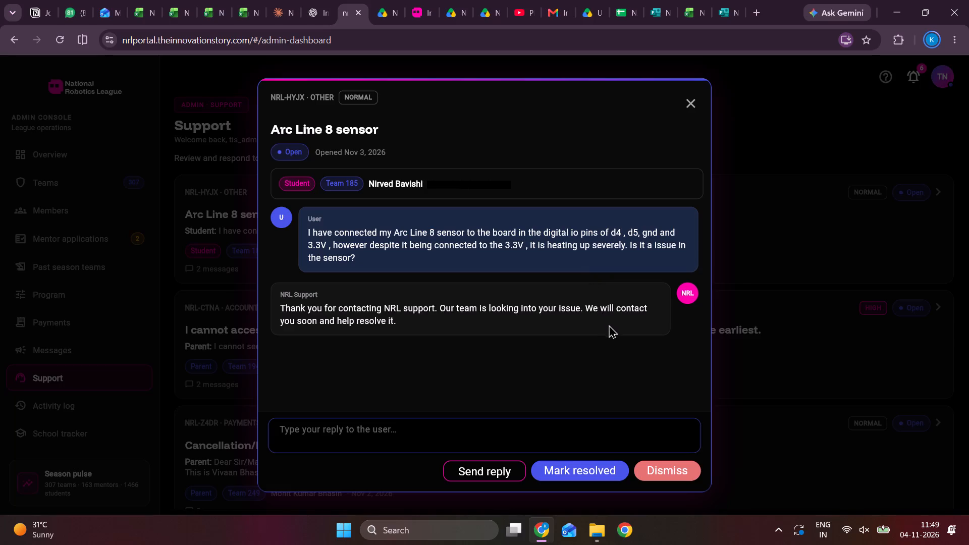
pyautogui.click(739, 382)
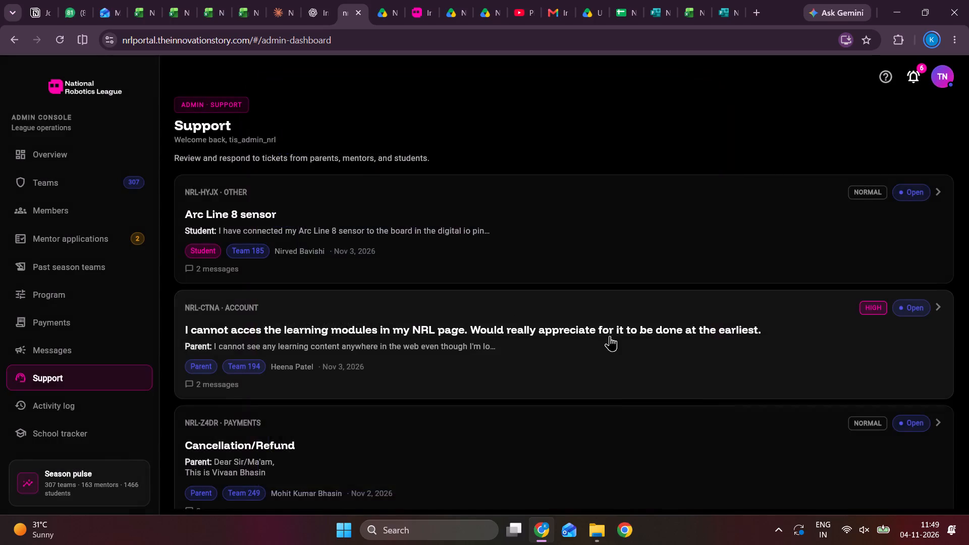
# Look through the older open tickets further down the support list.
pyautogui.scroll(-4, 609, 334)
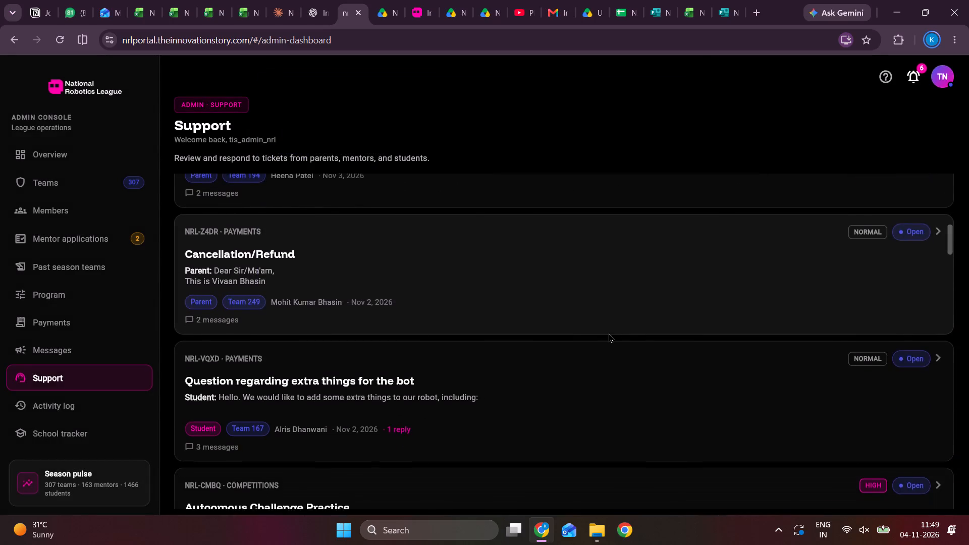
pyautogui.scroll(-5, 609, 334)
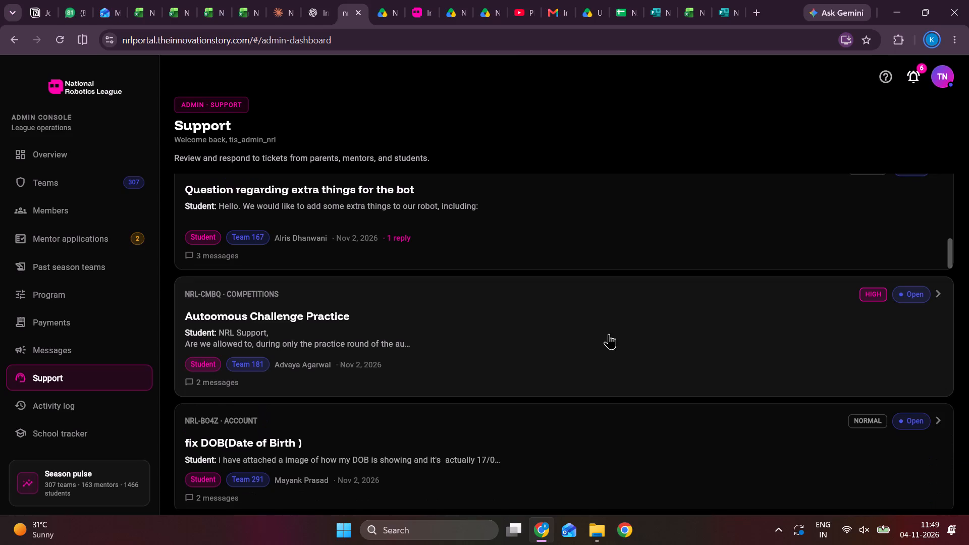
pyautogui.scroll(-5, 609, 334)
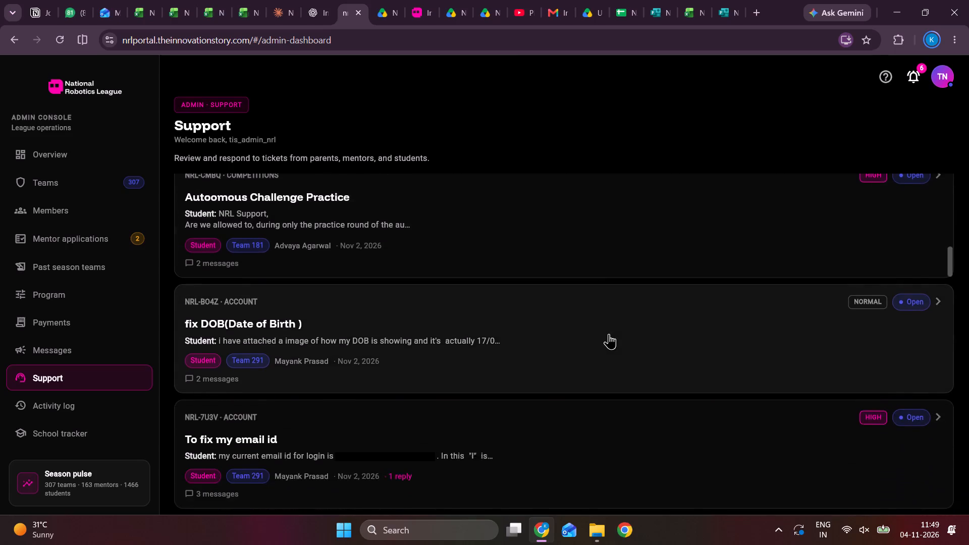
pyautogui.scroll(-5, 609, 334)
pyautogui.scroll(2, 609, 334)
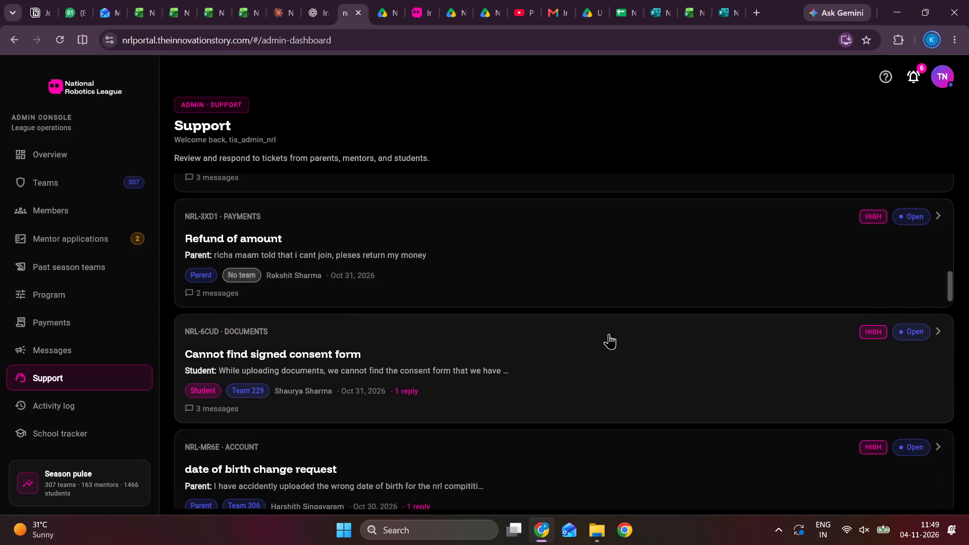
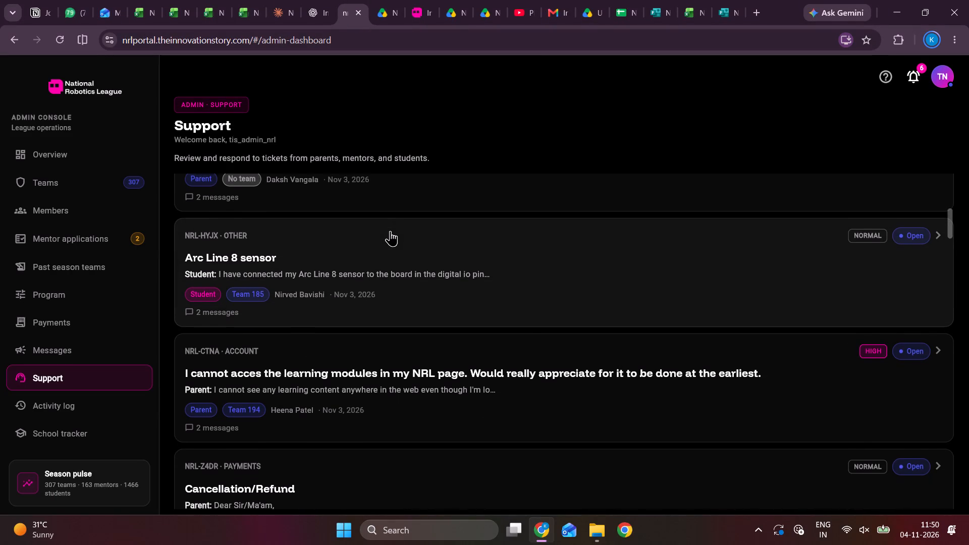
# Look over the open support tickets from the learning modules access request to the Influenstar and Brand Builder Awards question, and return to the newest ones.
pyautogui.scroll(-5, 390, 231)
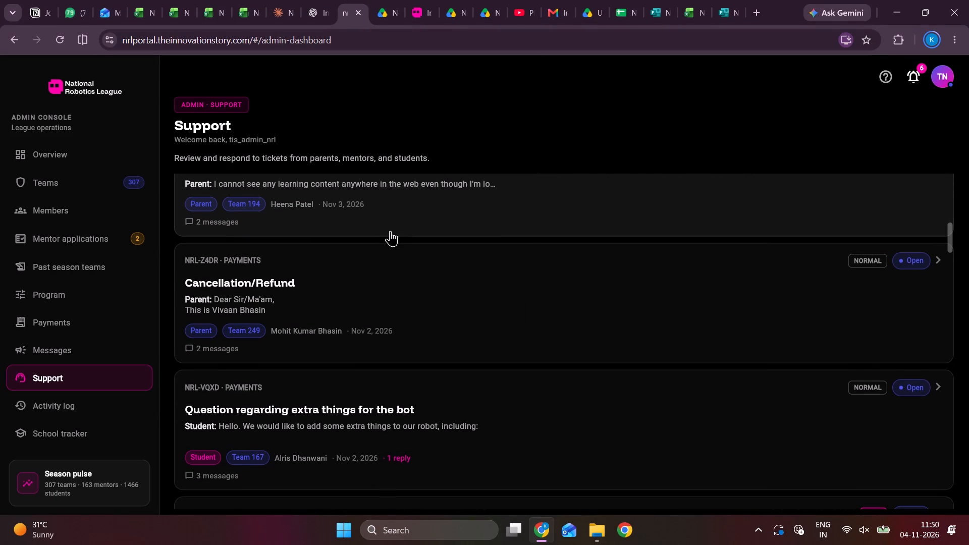
pyautogui.scroll(-6, 390, 231)
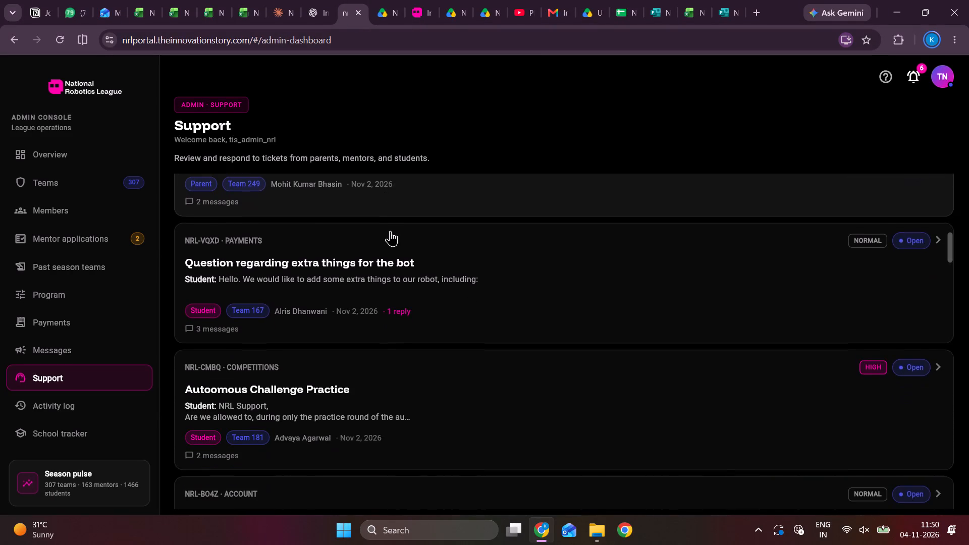
pyautogui.scroll(-6, 390, 231)
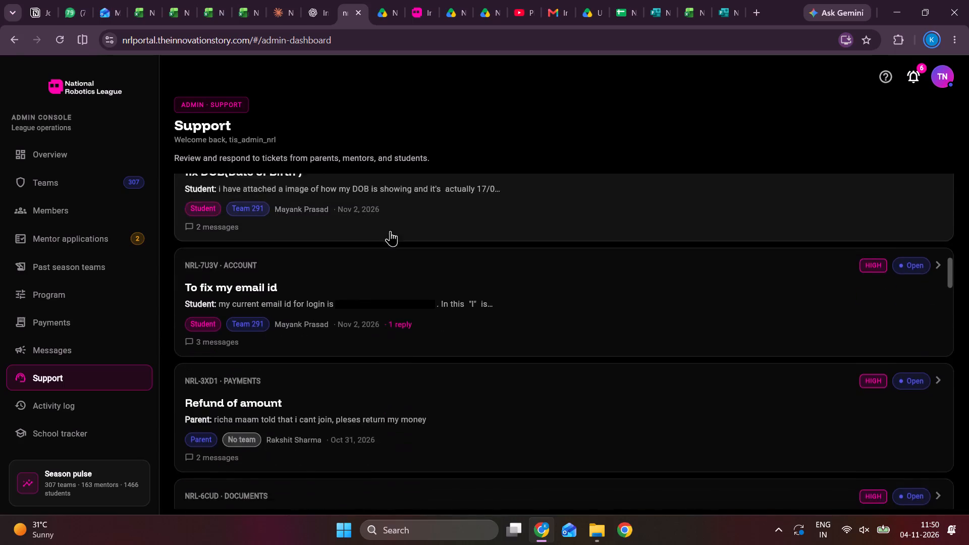
pyautogui.scroll(-4, 390, 231)
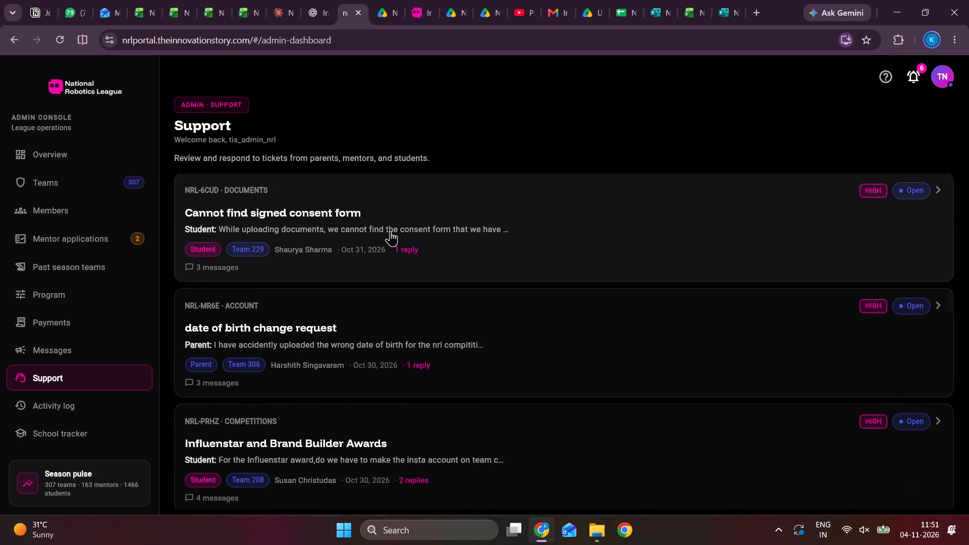
pyautogui.scroll(-1, 390, 231)
pyautogui.scroll(18, 390, 231)
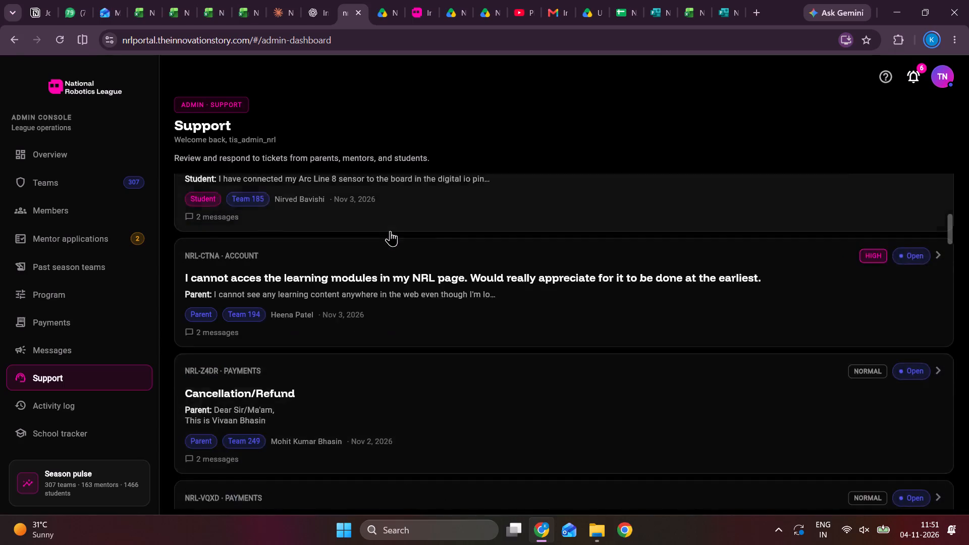
pyautogui.scroll(17, 390, 231)
pyautogui.scroll(10, 390, 231)
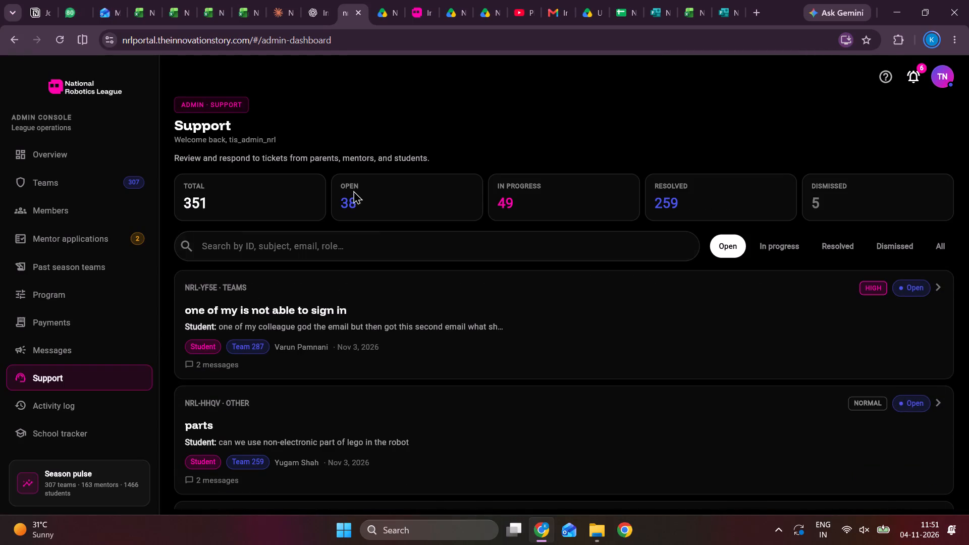